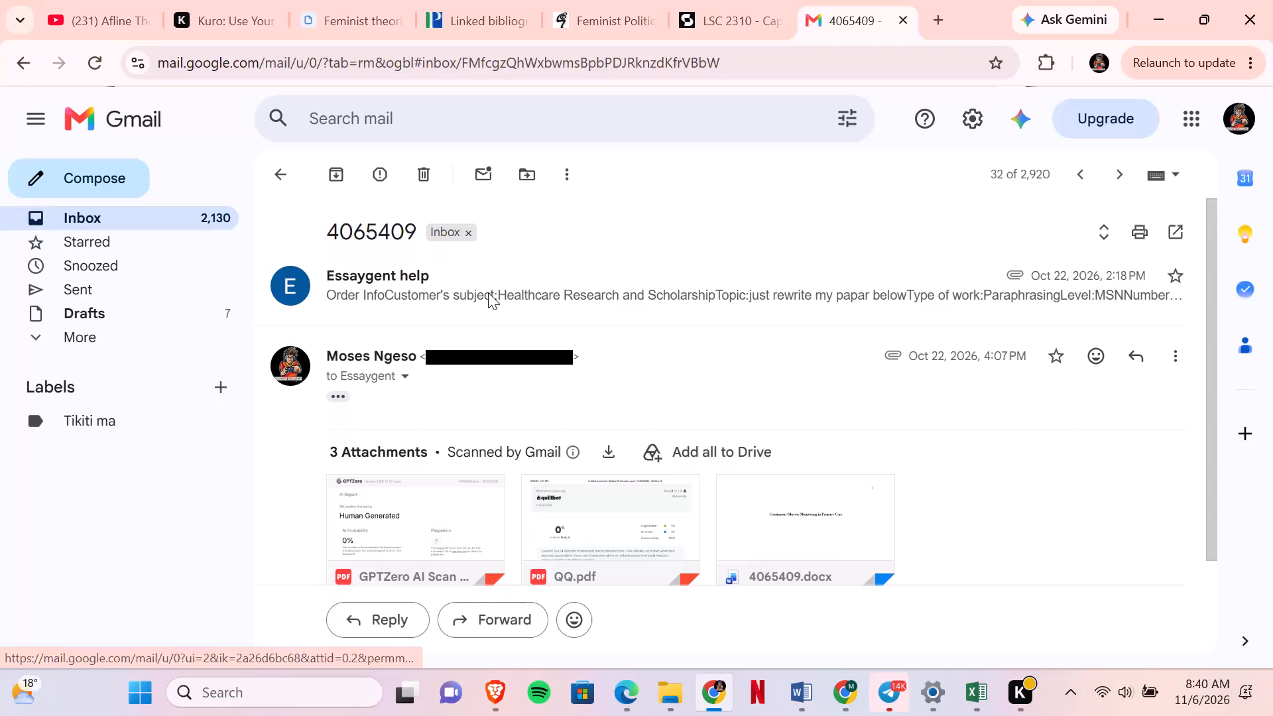
pyautogui.click(400, 284)
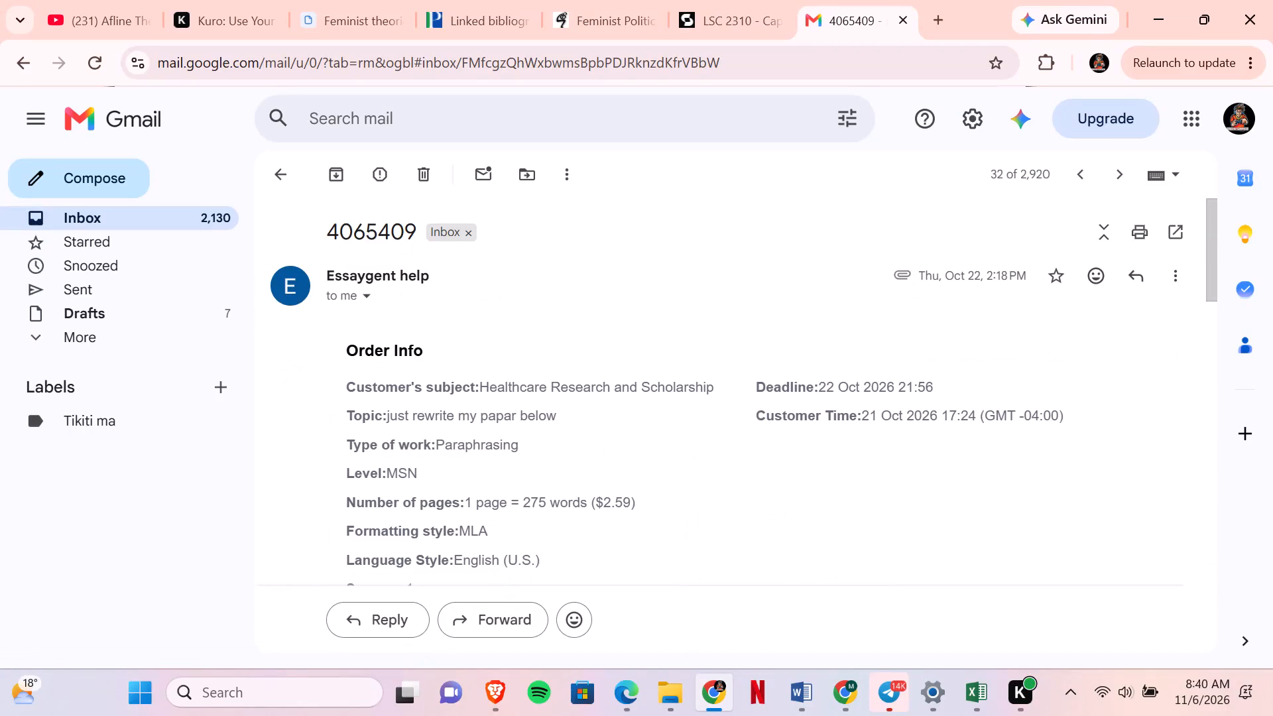
pyautogui.scroll(-1, 568, 489)
pyautogui.click(978, 702)
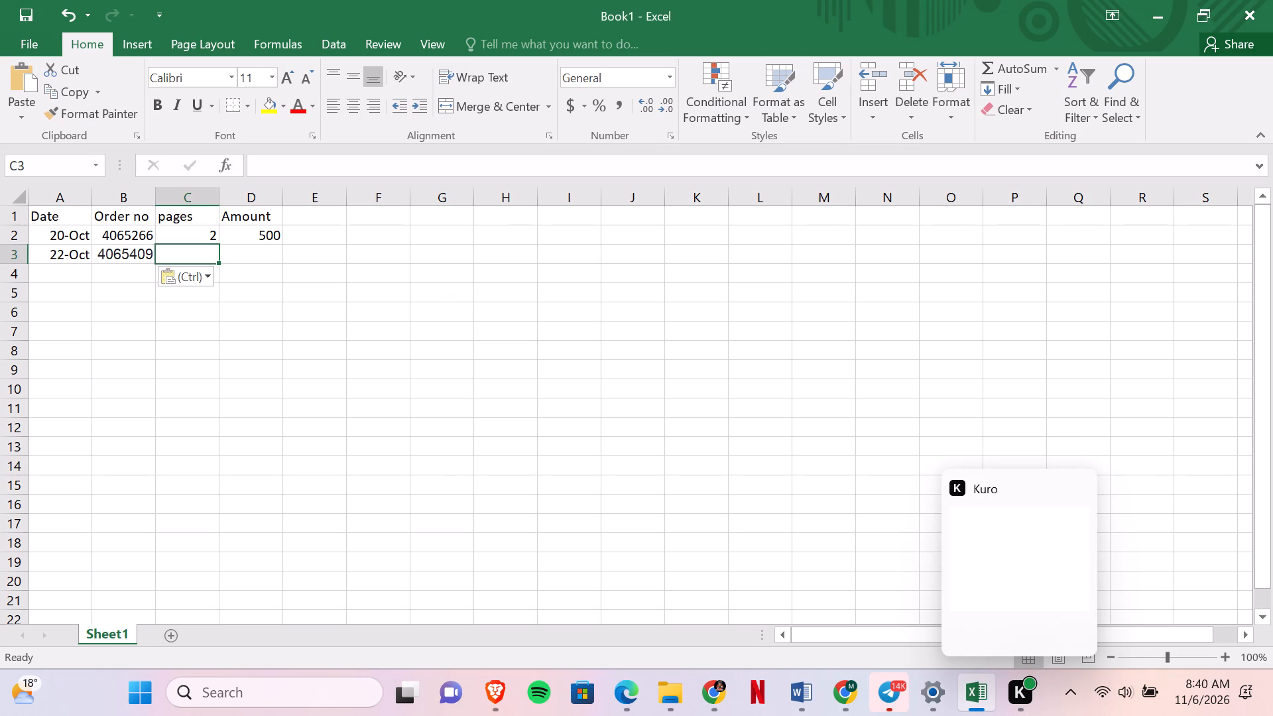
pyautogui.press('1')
pyautogui.click(241, 253)
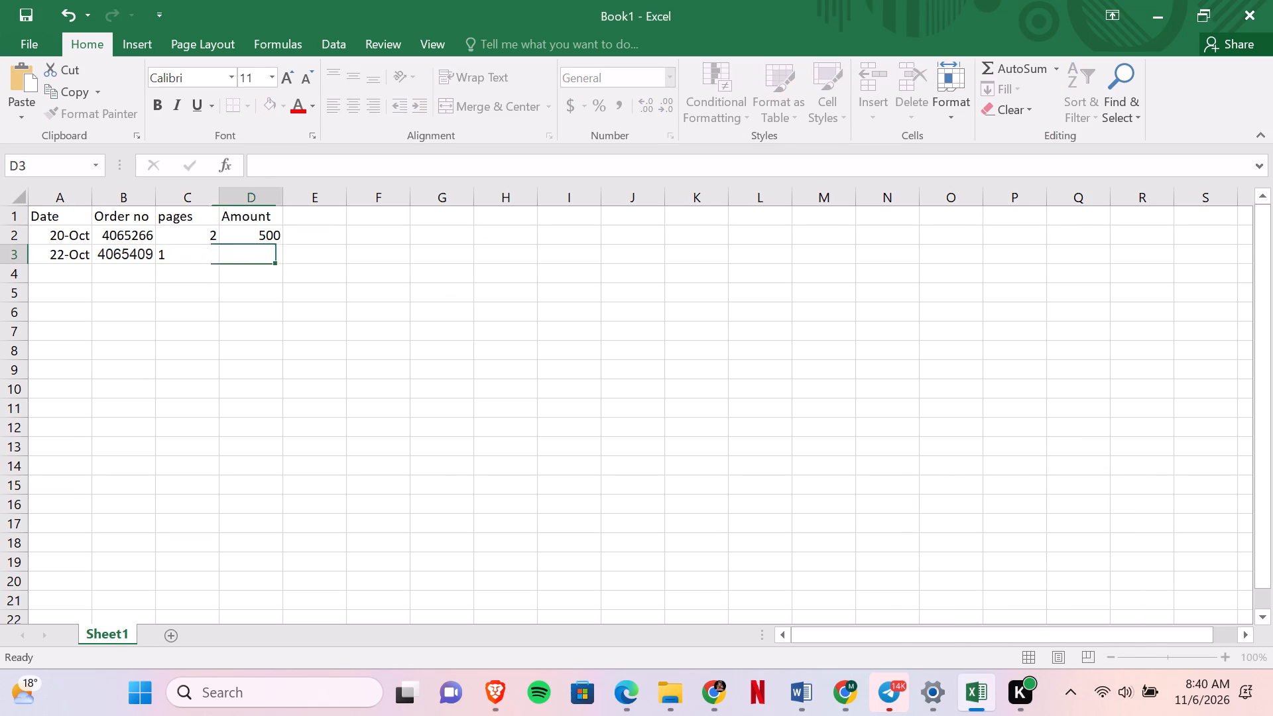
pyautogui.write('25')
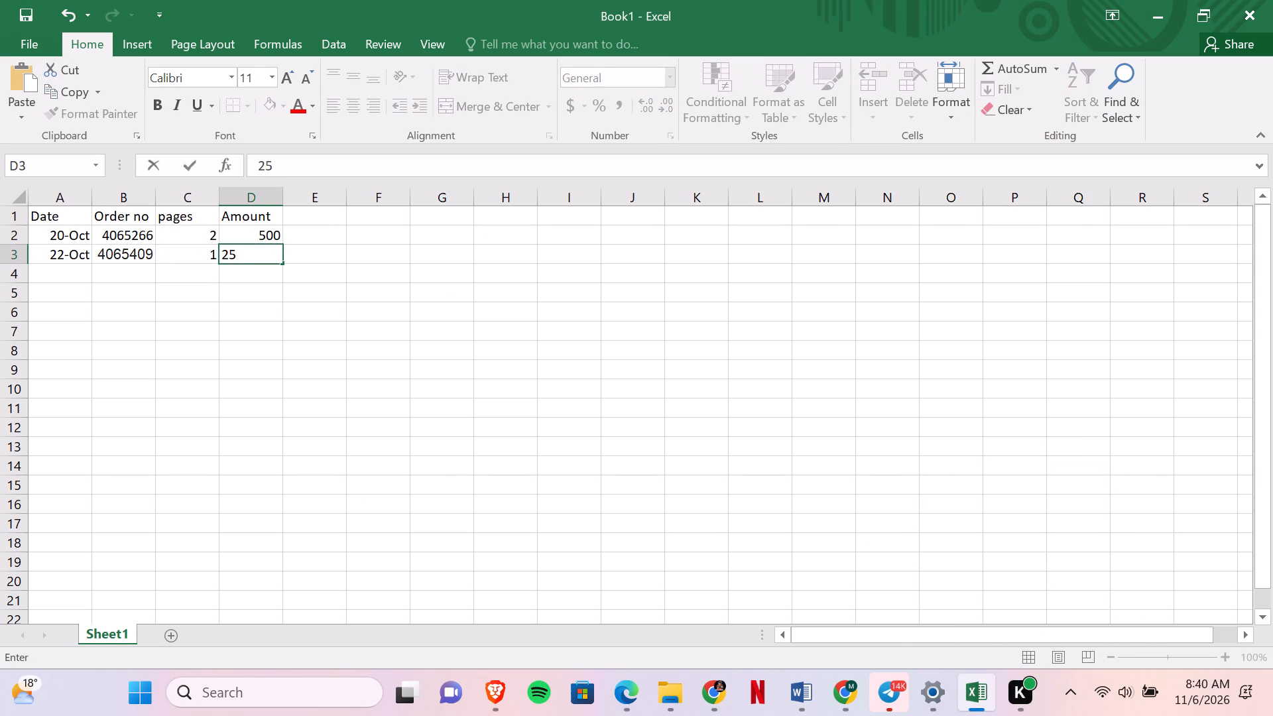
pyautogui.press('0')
pyautogui.click(47, 267)
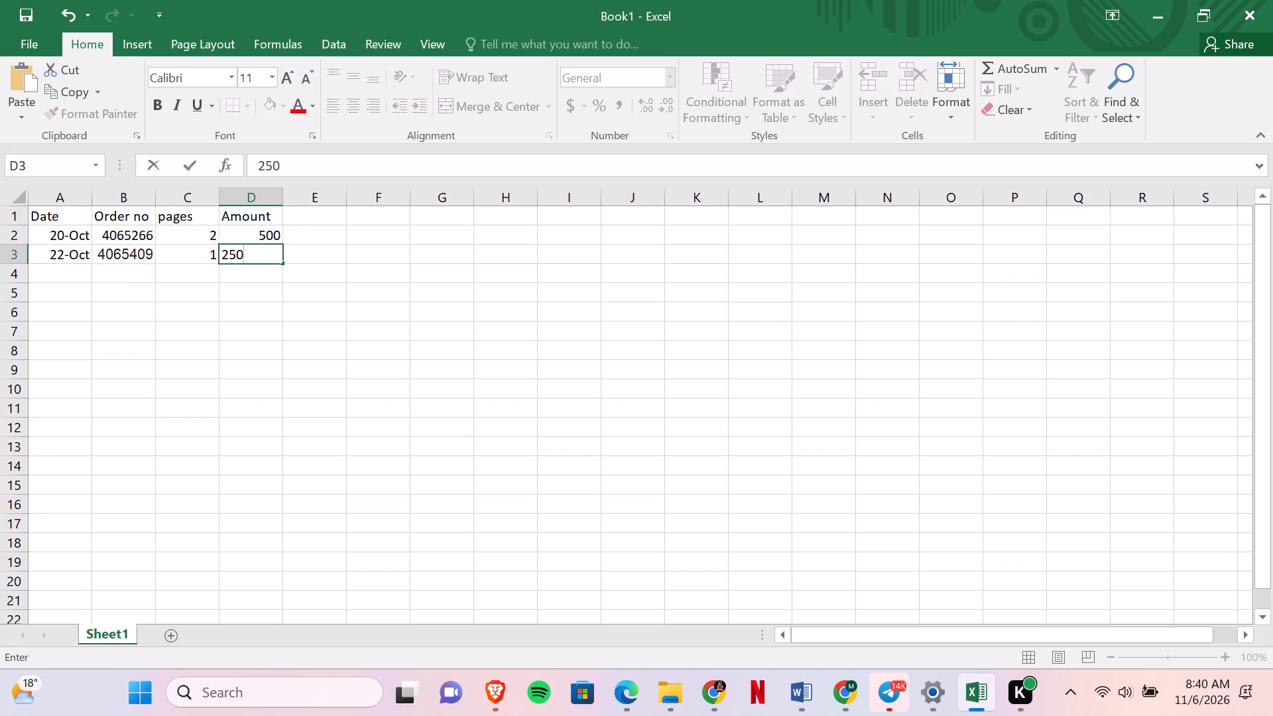
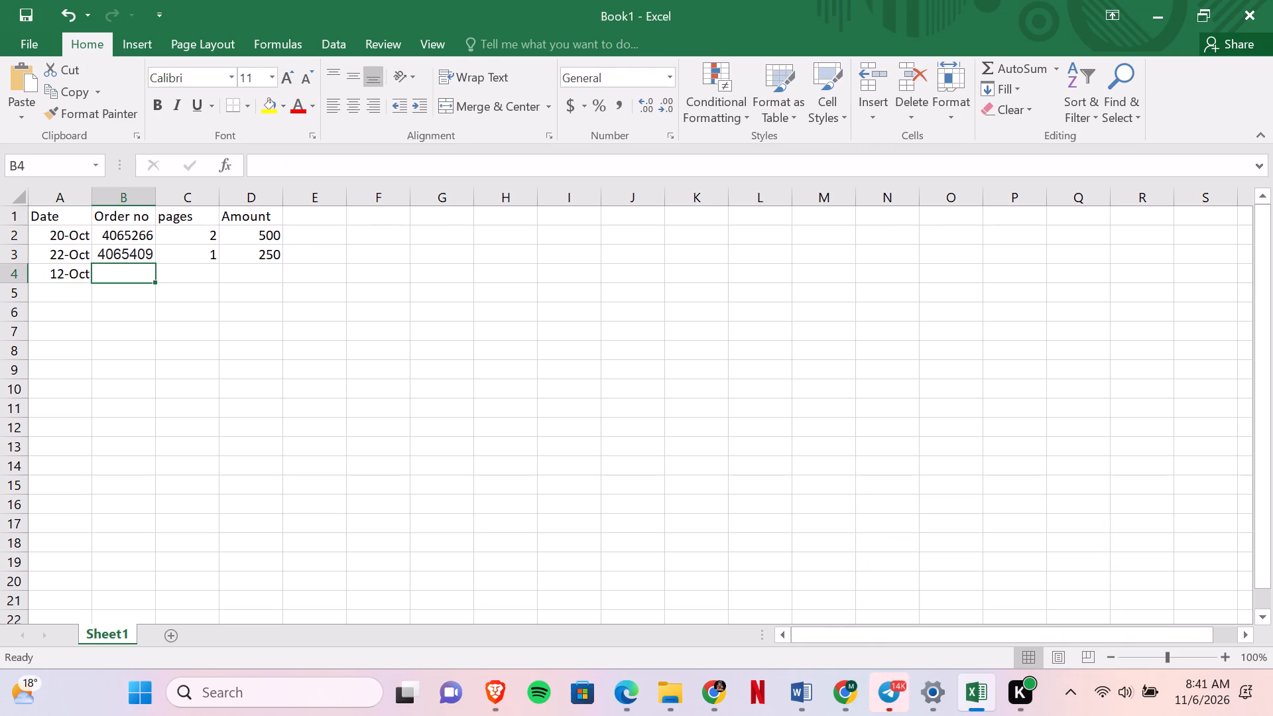
pyautogui.press('Left')
pyautogui.press('BackSpace')
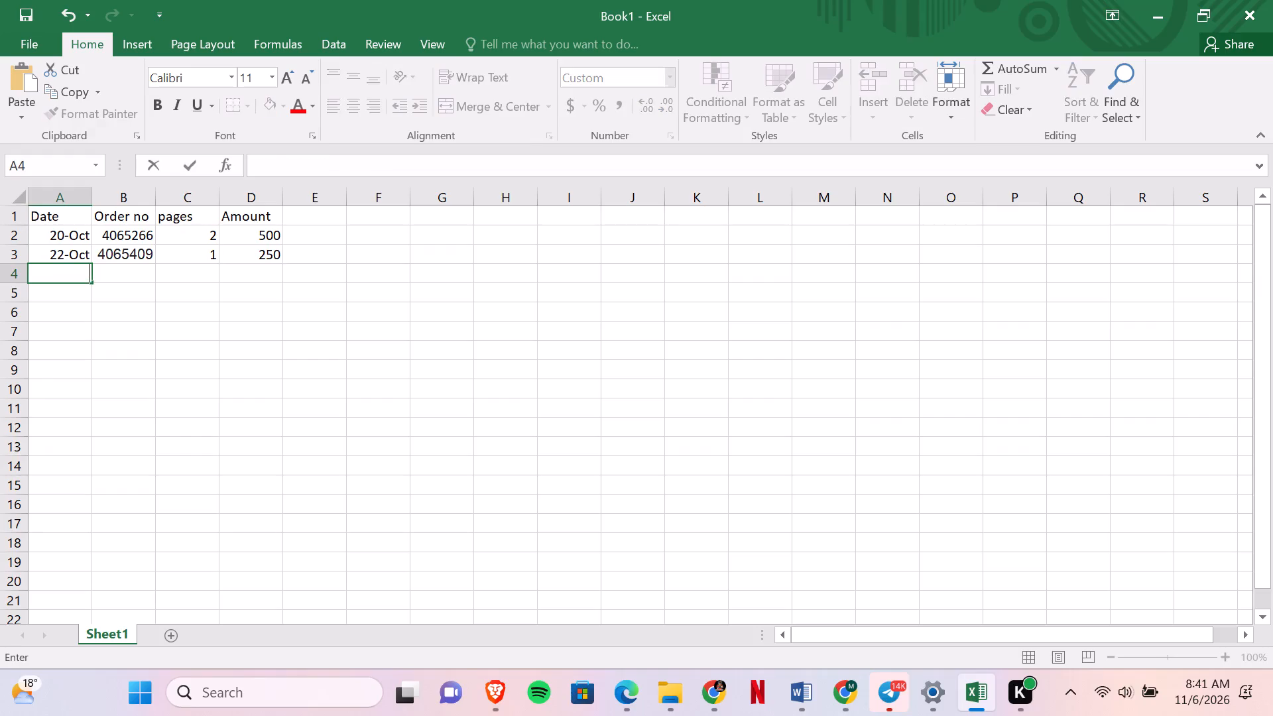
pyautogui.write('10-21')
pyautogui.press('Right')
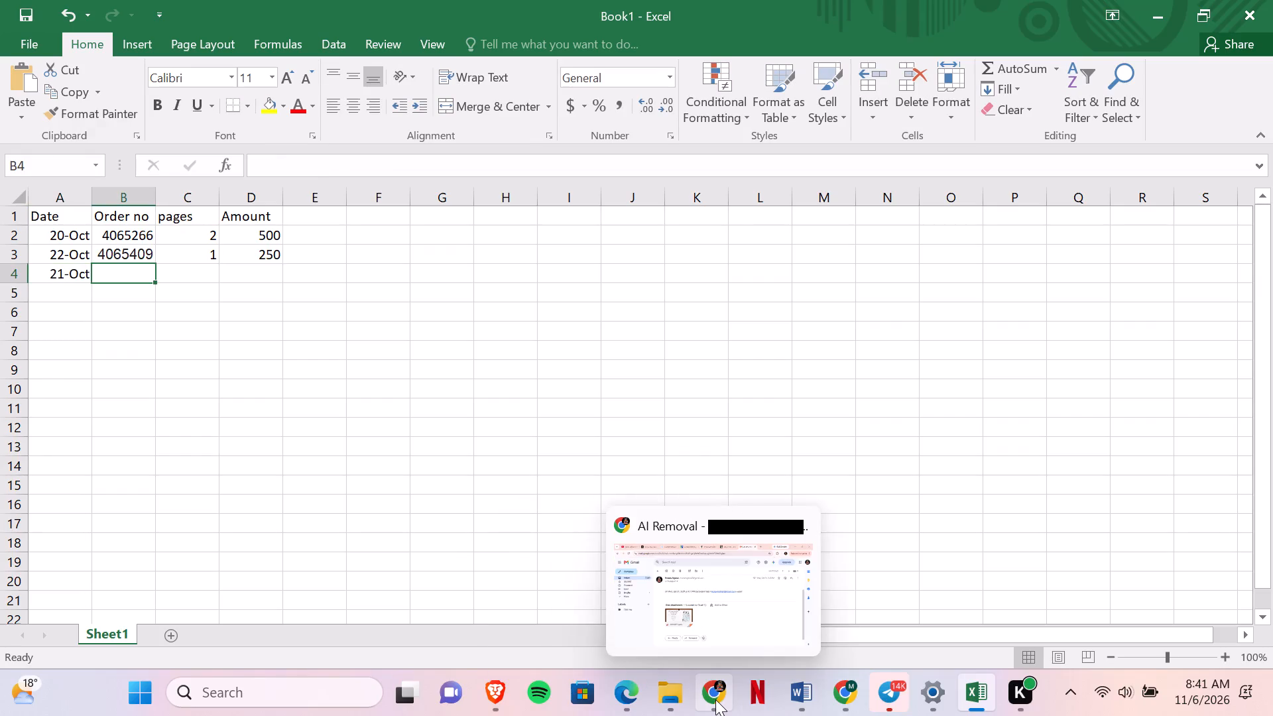
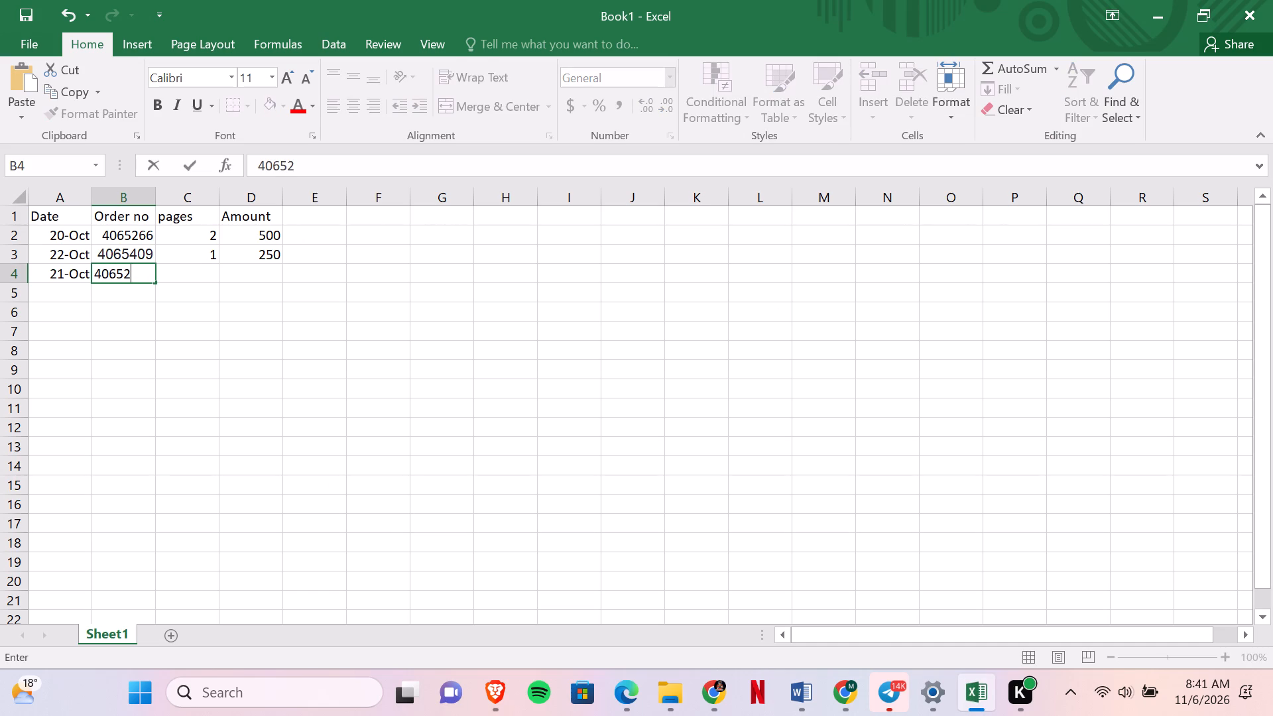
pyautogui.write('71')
pyautogui.click(192, 280)
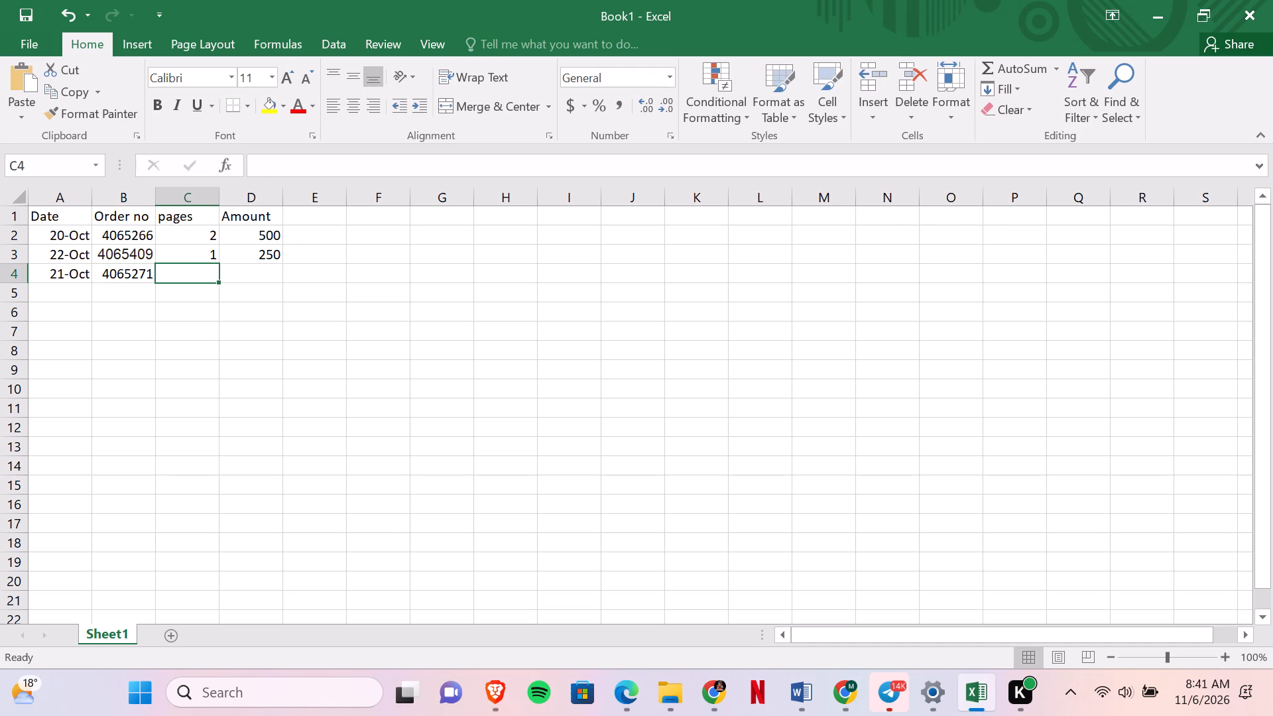
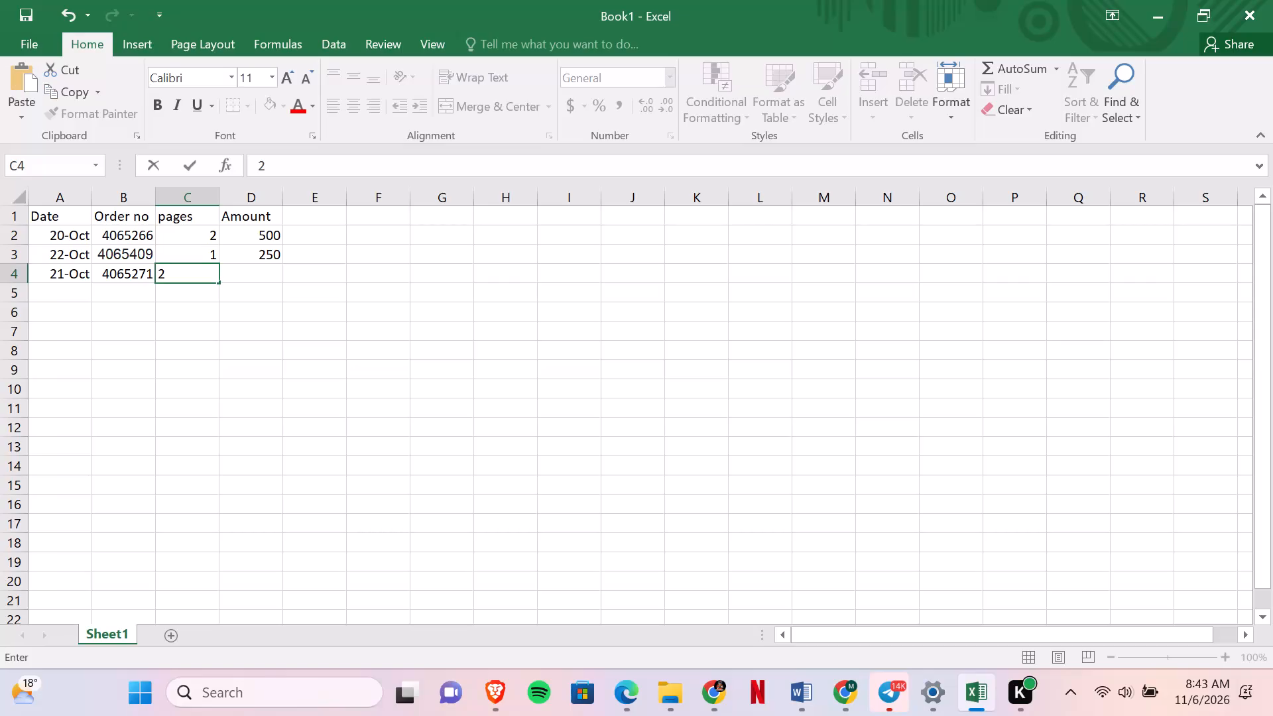
pyautogui.click(249, 272)
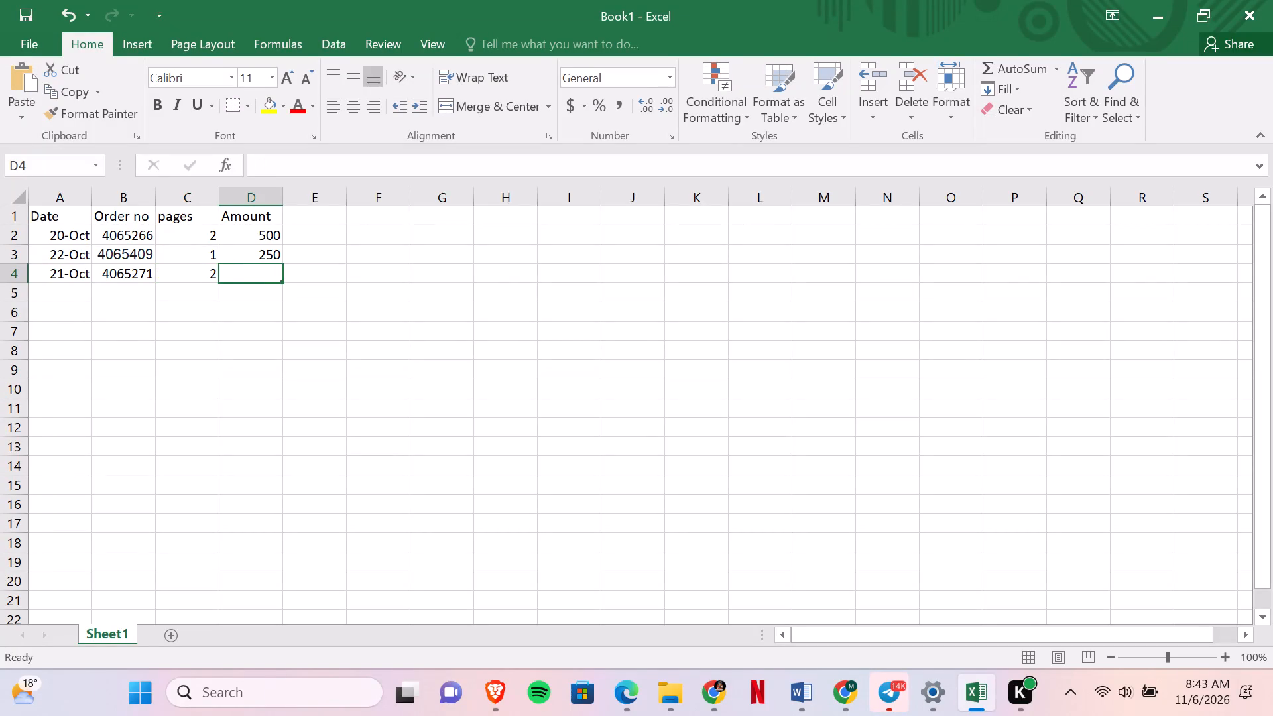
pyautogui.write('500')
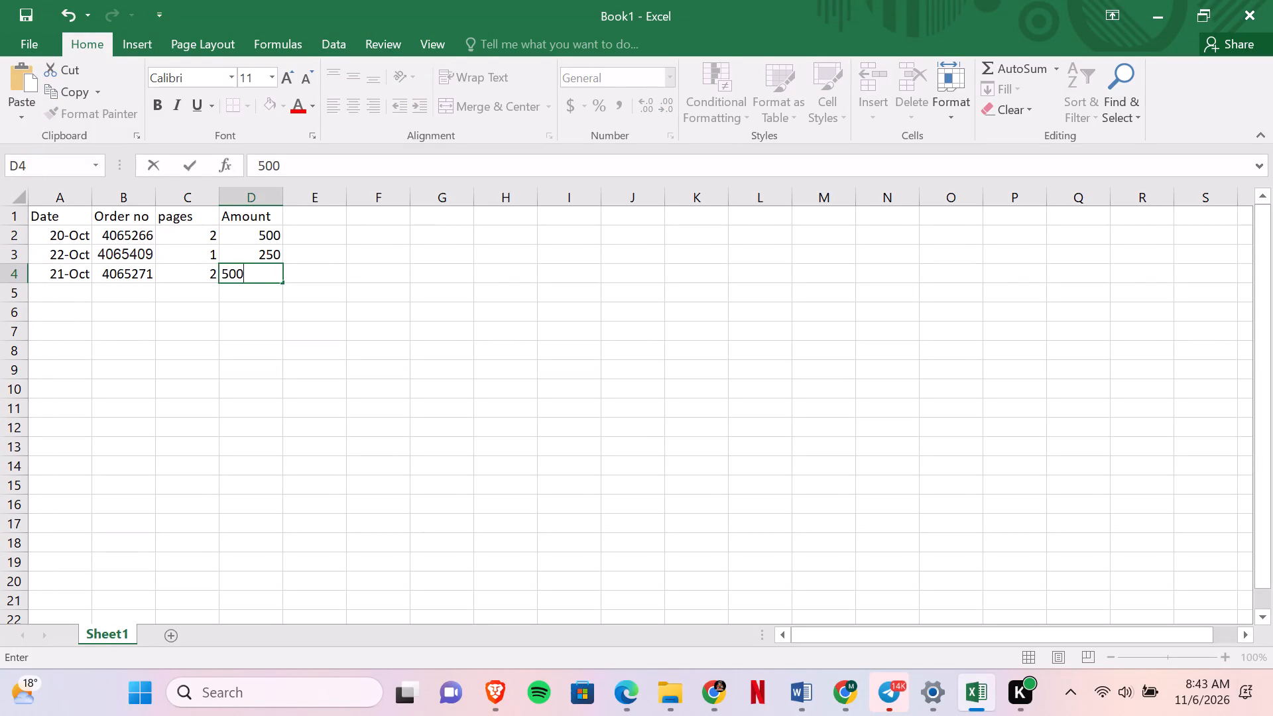
pyautogui.click(74, 287)
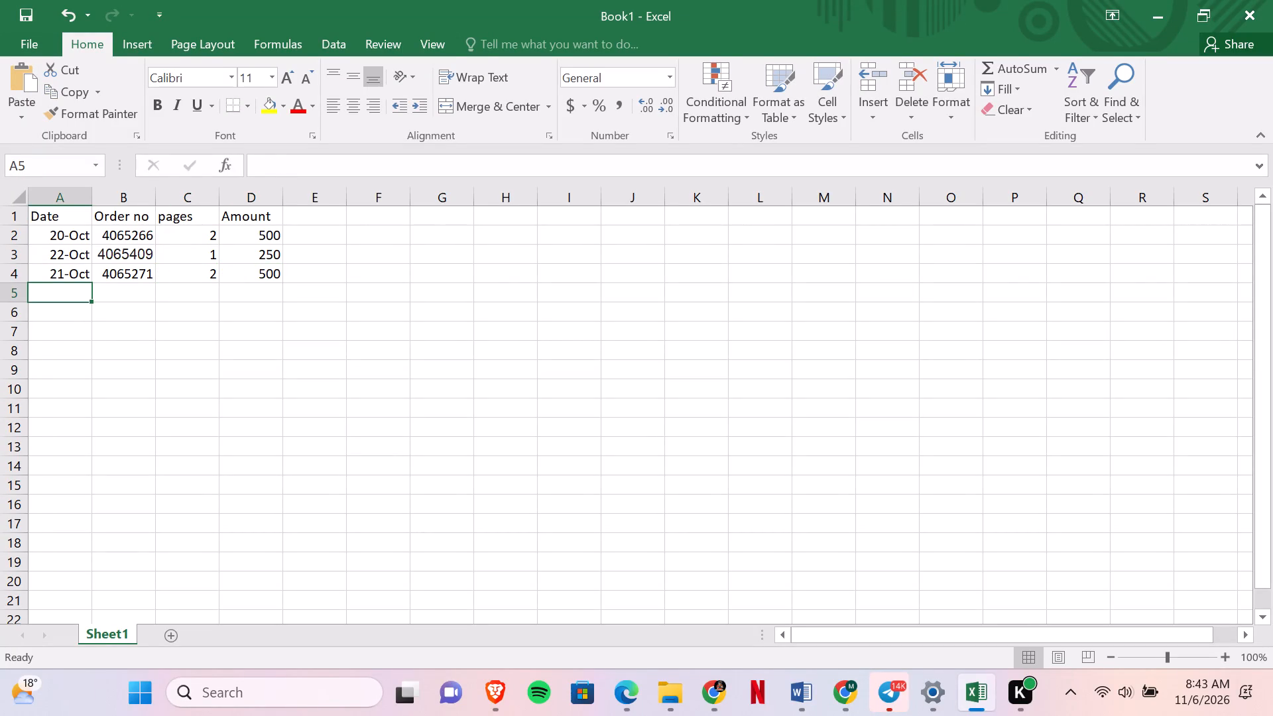
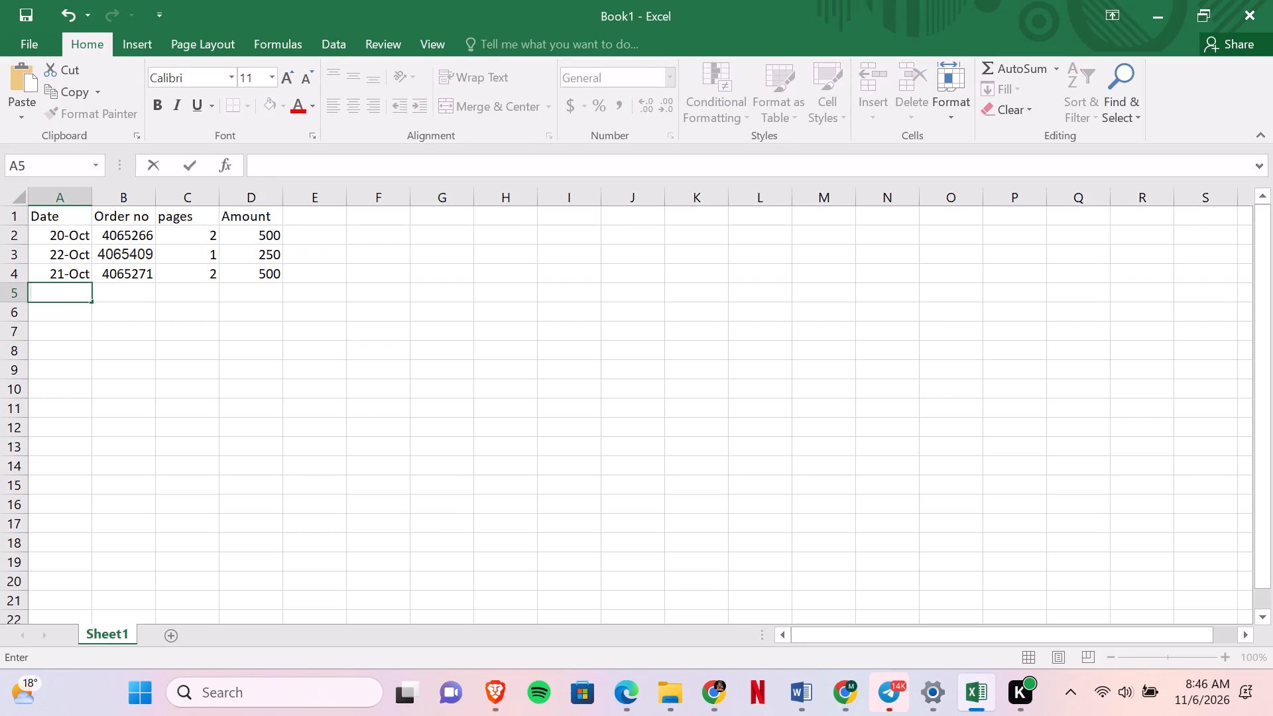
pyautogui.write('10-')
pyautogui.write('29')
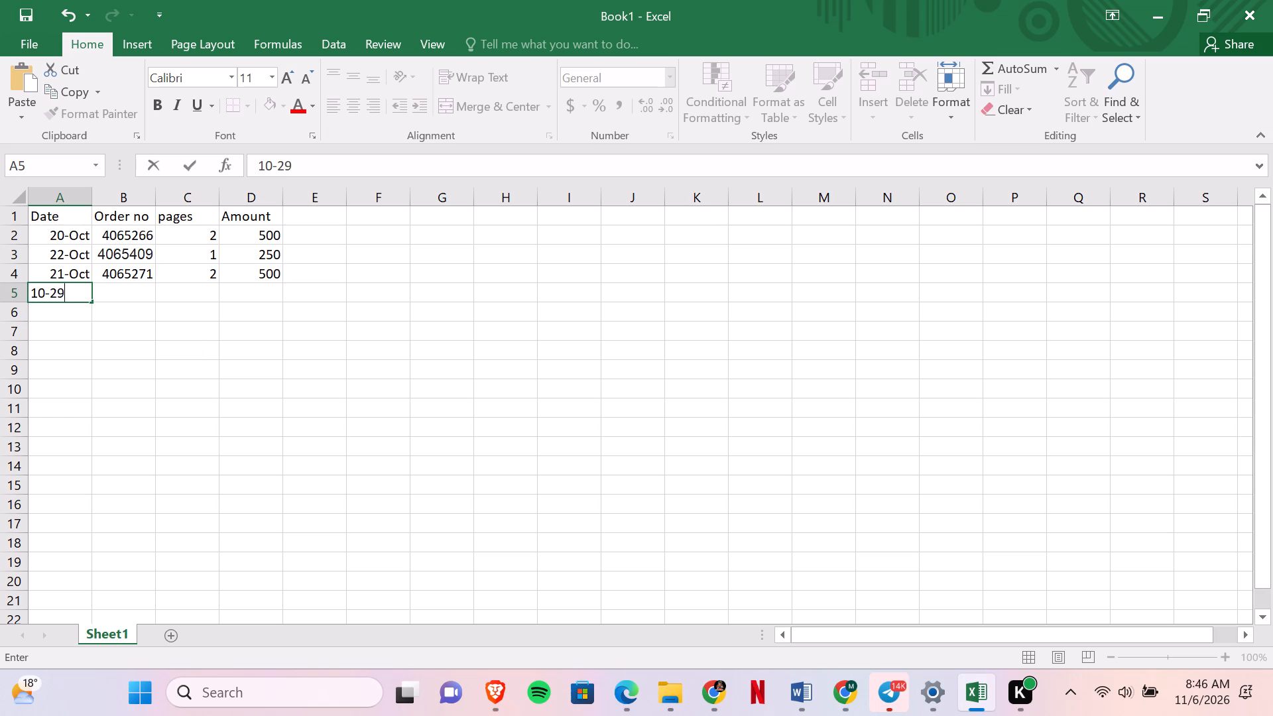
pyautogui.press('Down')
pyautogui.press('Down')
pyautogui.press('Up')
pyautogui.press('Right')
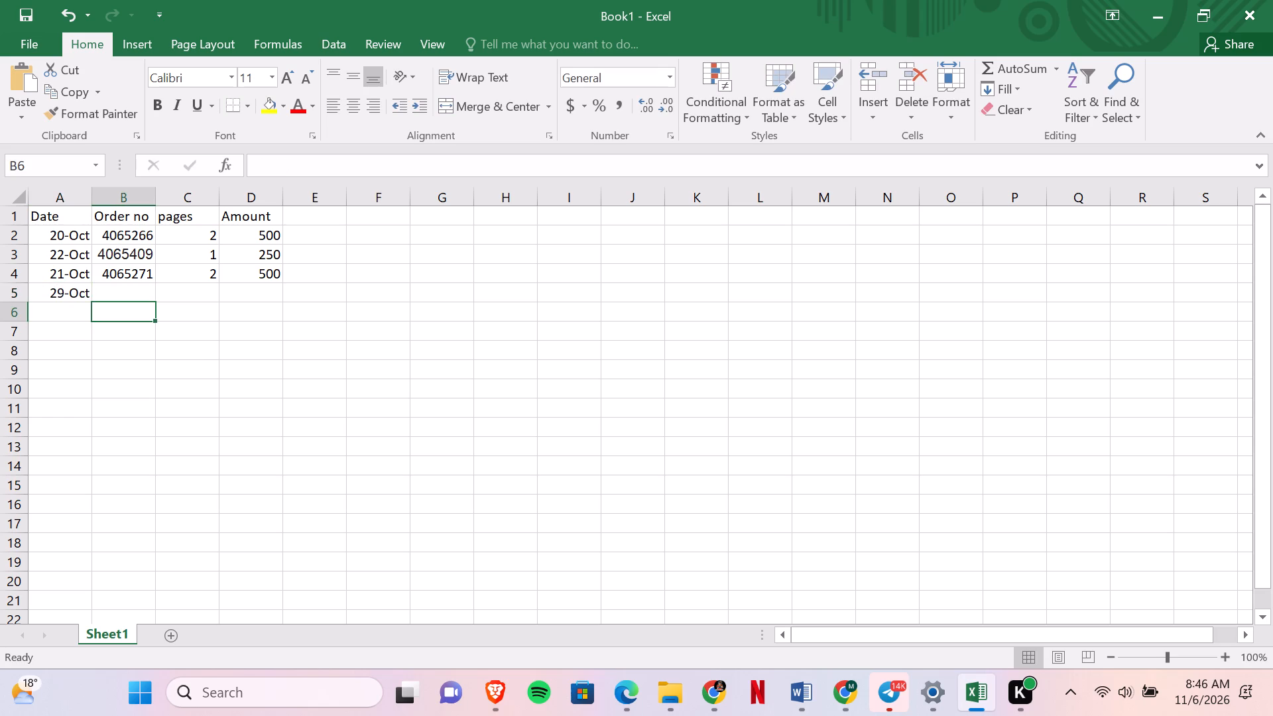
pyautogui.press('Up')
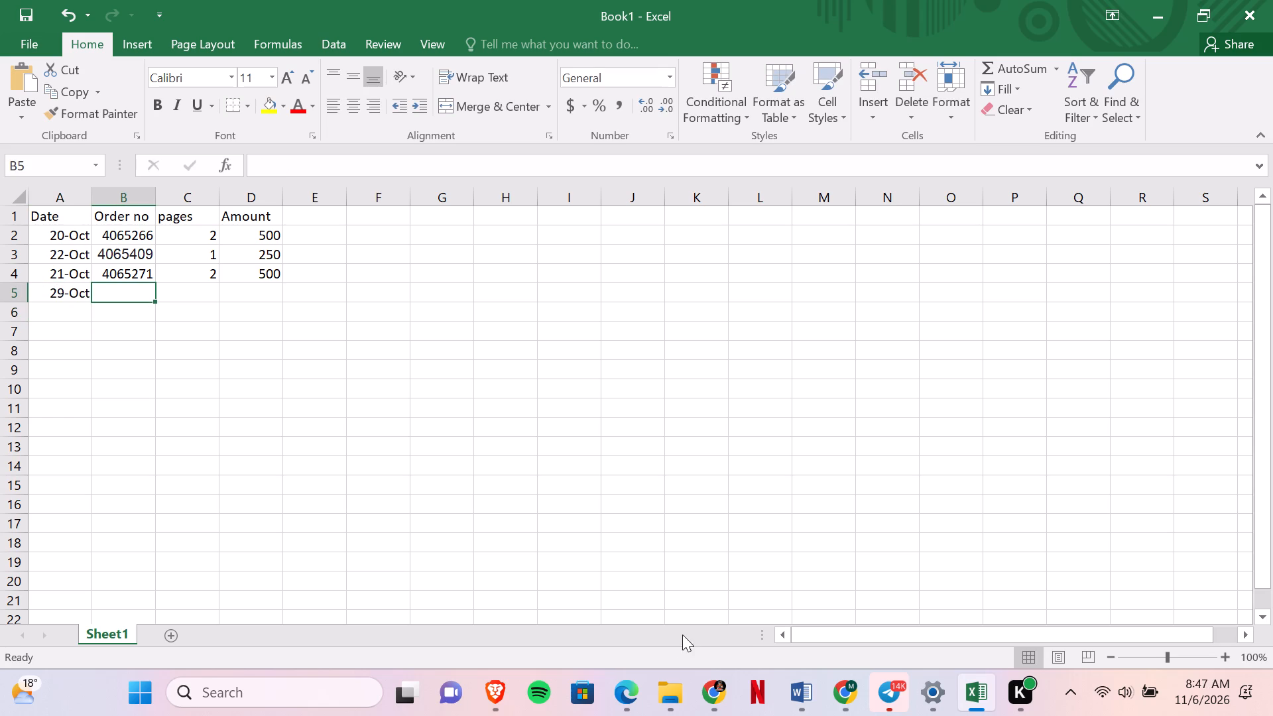
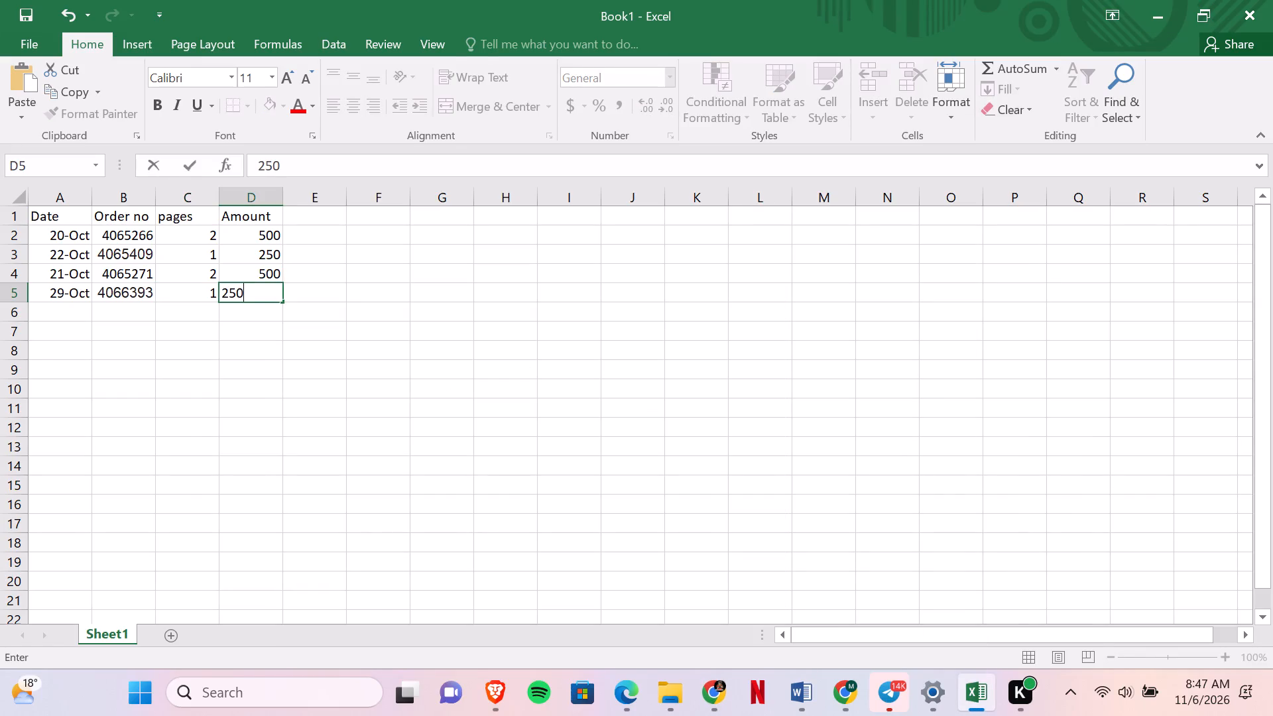
pyautogui.click(67, 323)
pyautogui.click(68, 316)
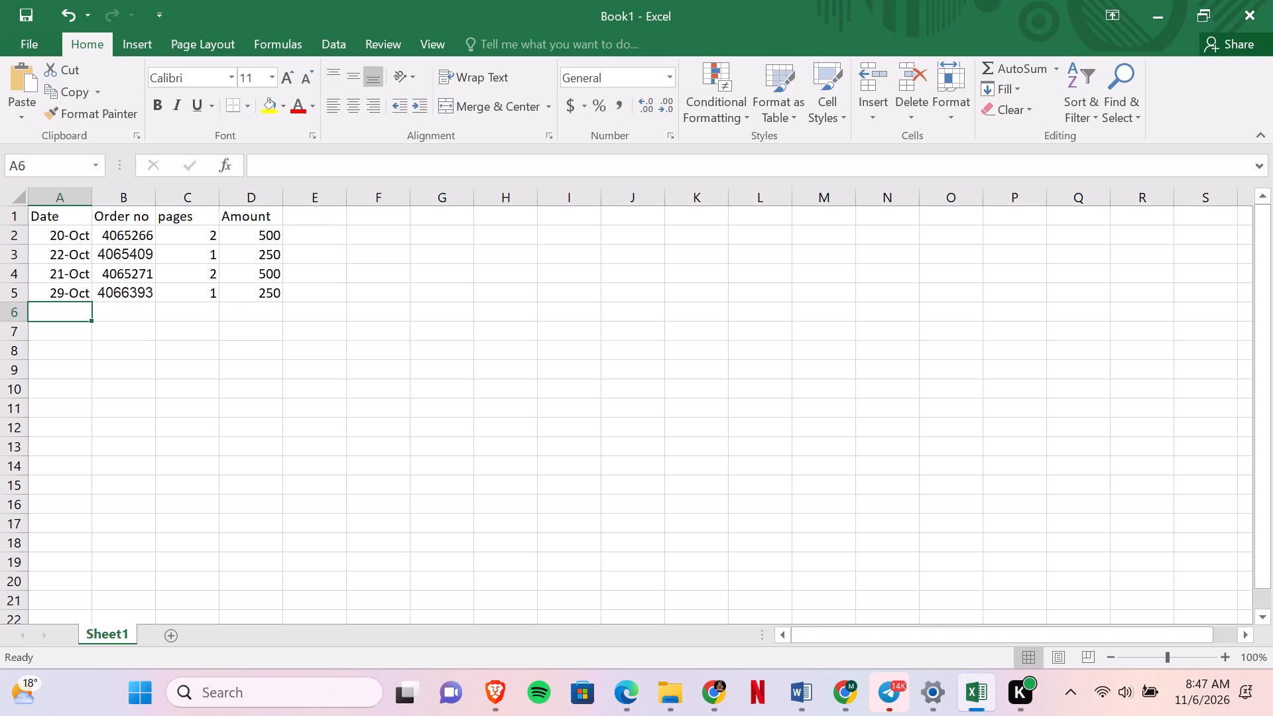
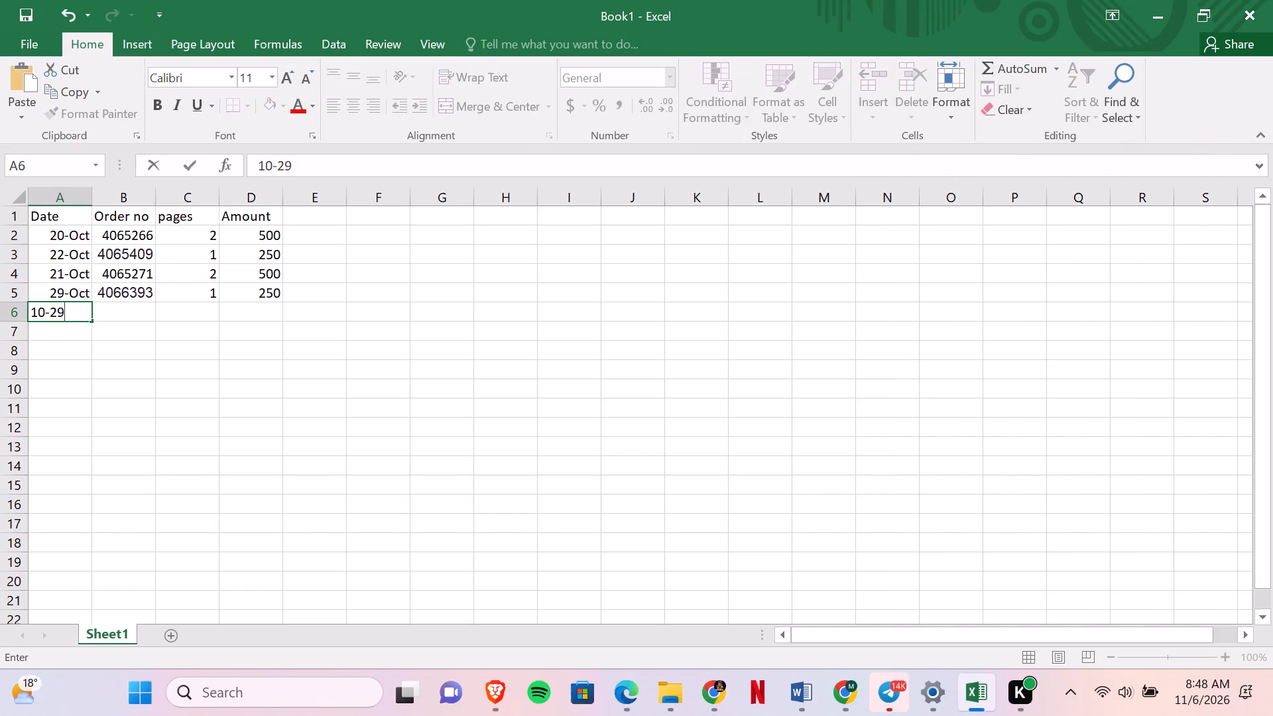
pyautogui.press('Right')
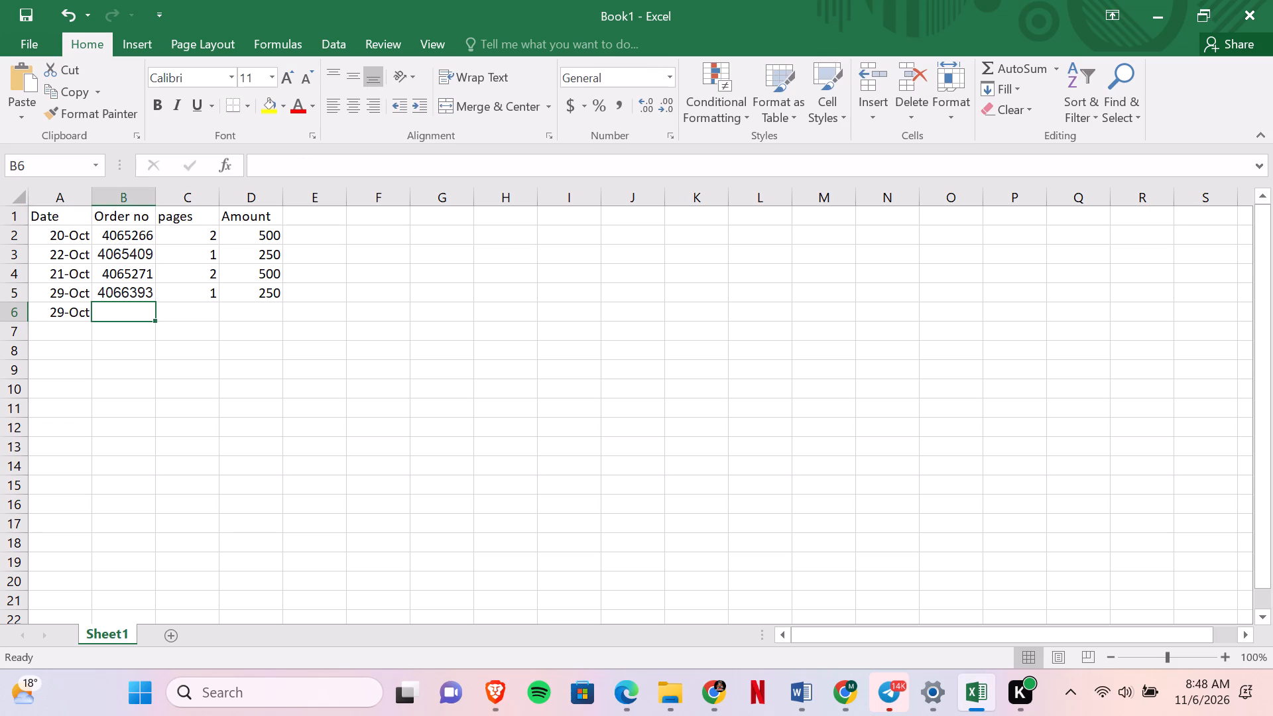
pyautogui.hotkey('ctrl', 'v')
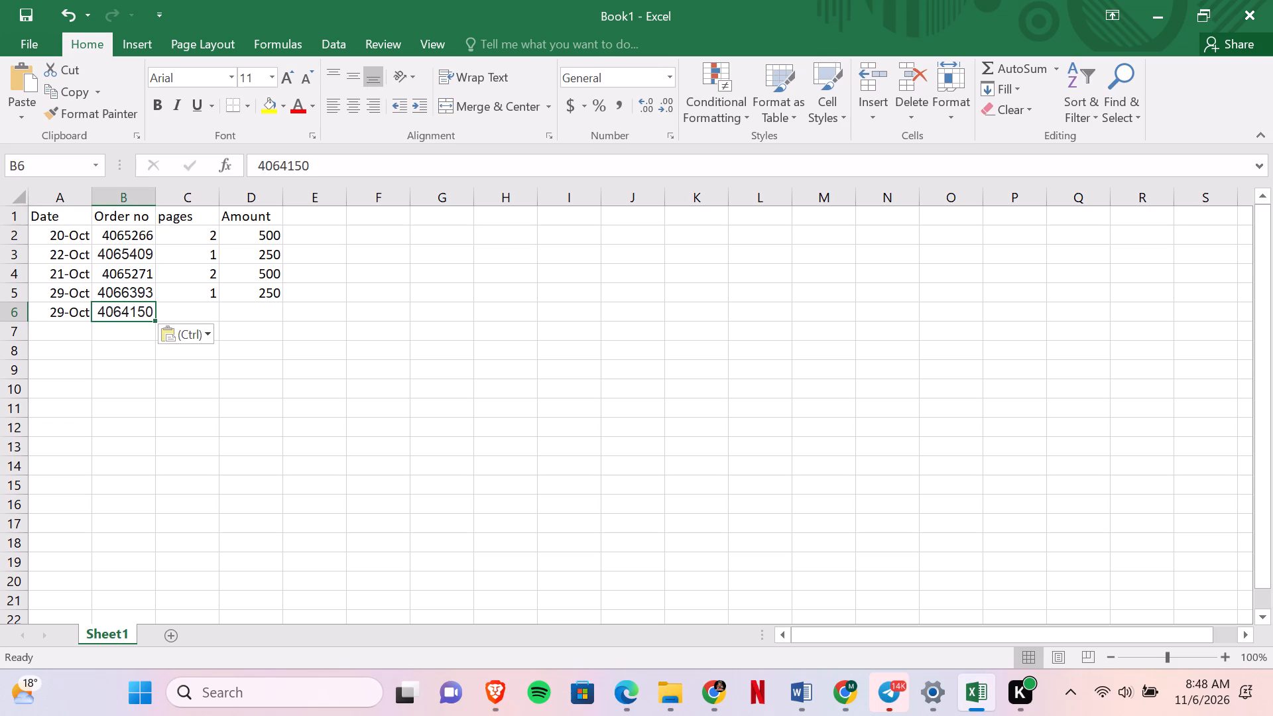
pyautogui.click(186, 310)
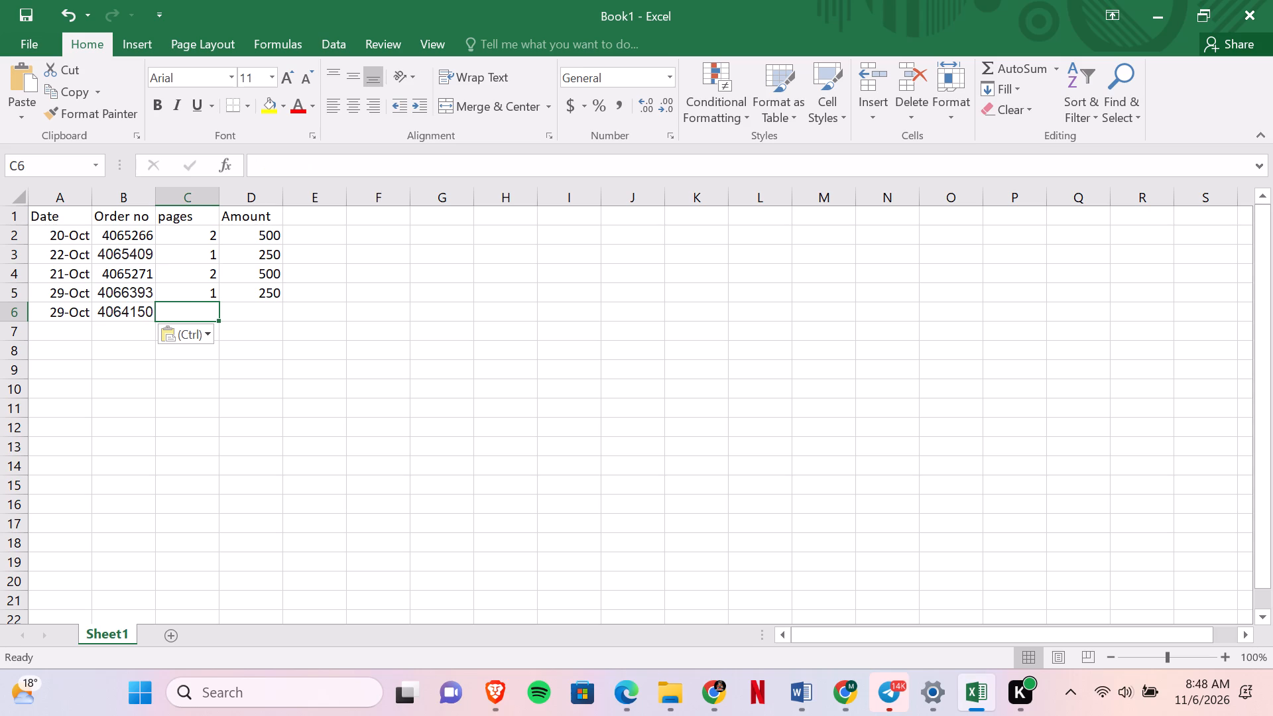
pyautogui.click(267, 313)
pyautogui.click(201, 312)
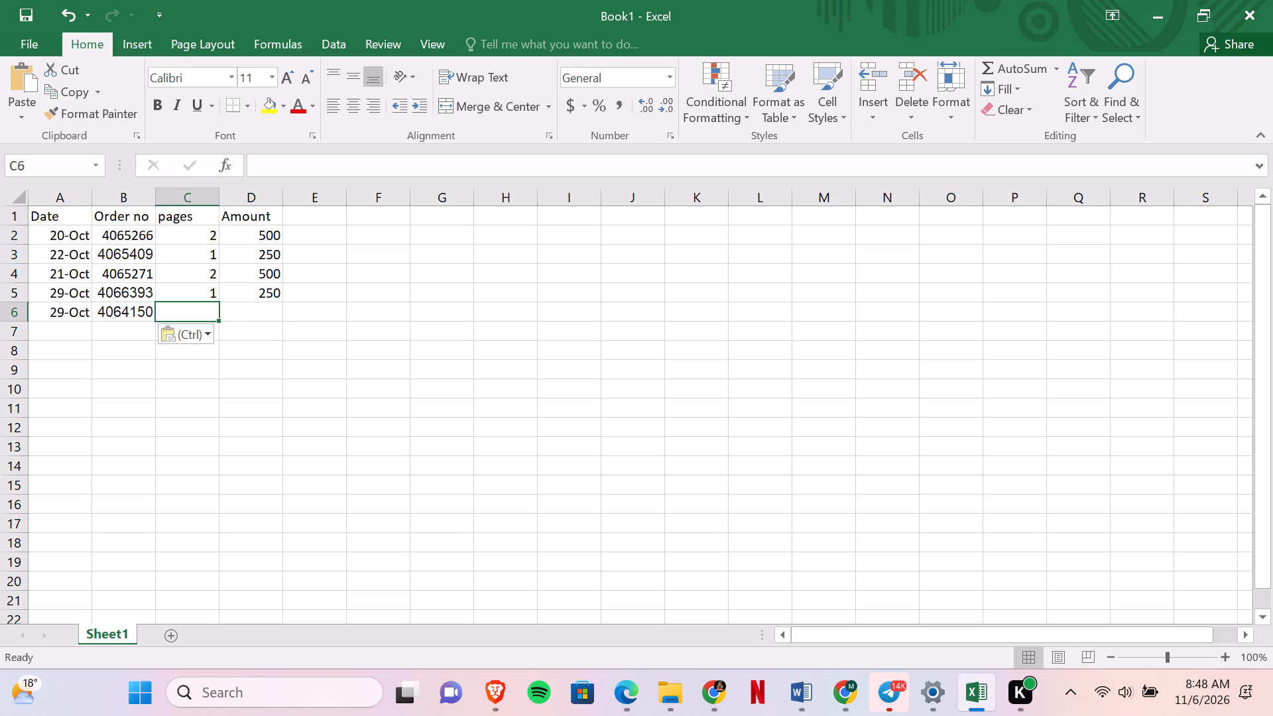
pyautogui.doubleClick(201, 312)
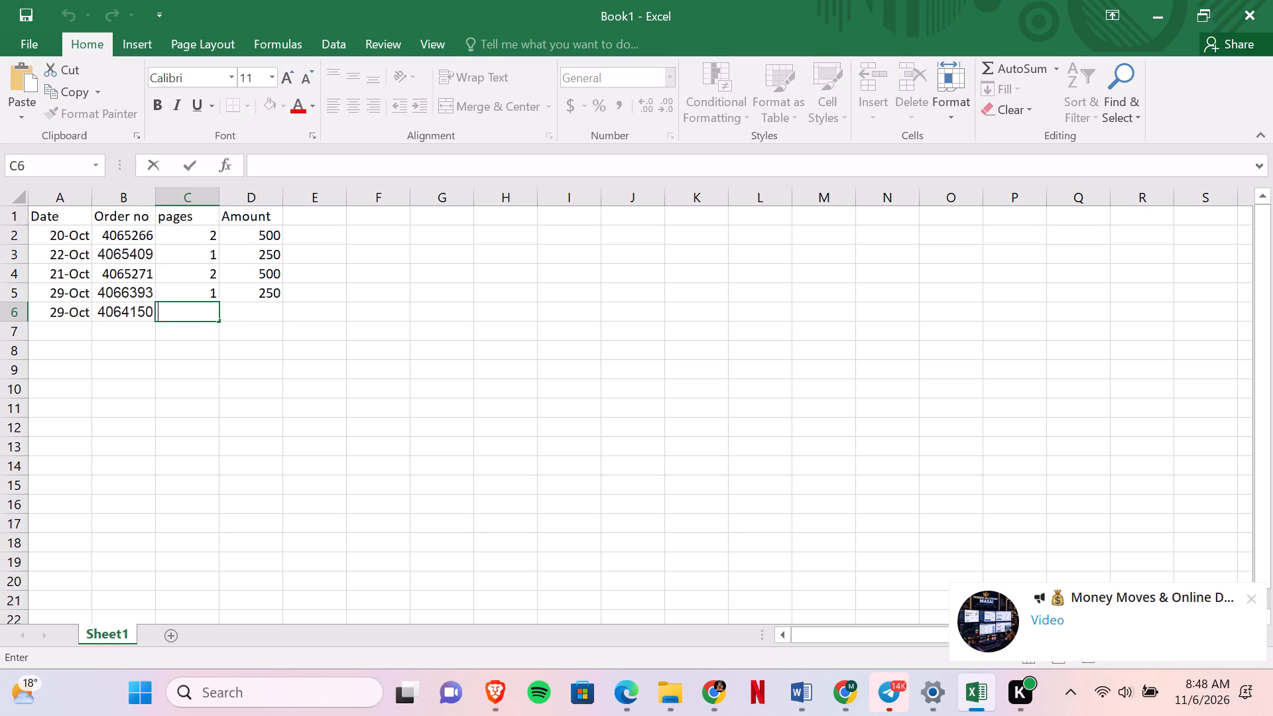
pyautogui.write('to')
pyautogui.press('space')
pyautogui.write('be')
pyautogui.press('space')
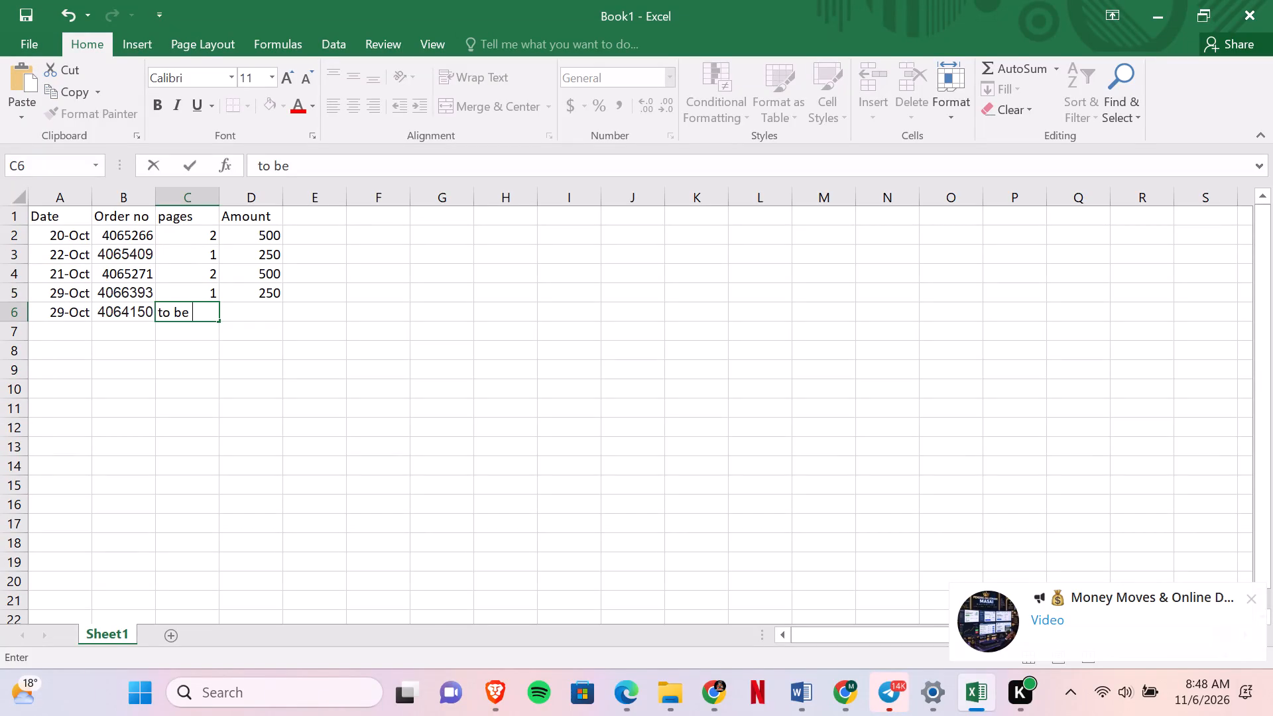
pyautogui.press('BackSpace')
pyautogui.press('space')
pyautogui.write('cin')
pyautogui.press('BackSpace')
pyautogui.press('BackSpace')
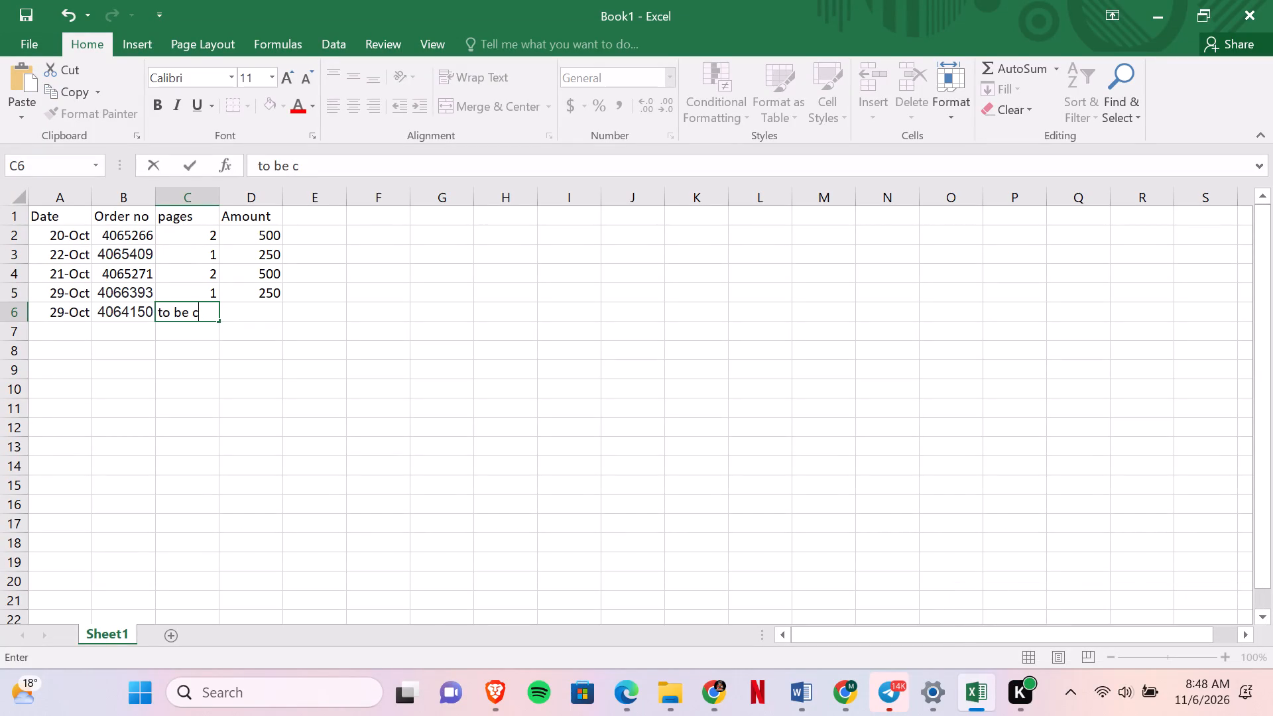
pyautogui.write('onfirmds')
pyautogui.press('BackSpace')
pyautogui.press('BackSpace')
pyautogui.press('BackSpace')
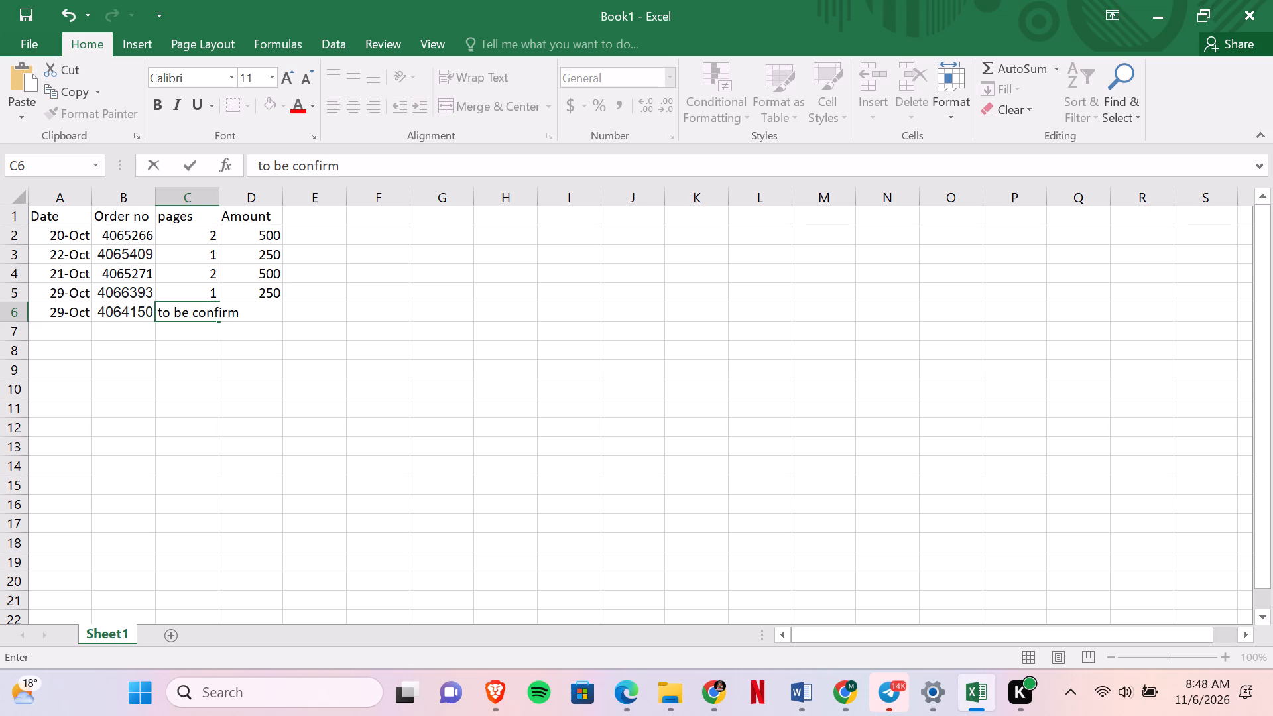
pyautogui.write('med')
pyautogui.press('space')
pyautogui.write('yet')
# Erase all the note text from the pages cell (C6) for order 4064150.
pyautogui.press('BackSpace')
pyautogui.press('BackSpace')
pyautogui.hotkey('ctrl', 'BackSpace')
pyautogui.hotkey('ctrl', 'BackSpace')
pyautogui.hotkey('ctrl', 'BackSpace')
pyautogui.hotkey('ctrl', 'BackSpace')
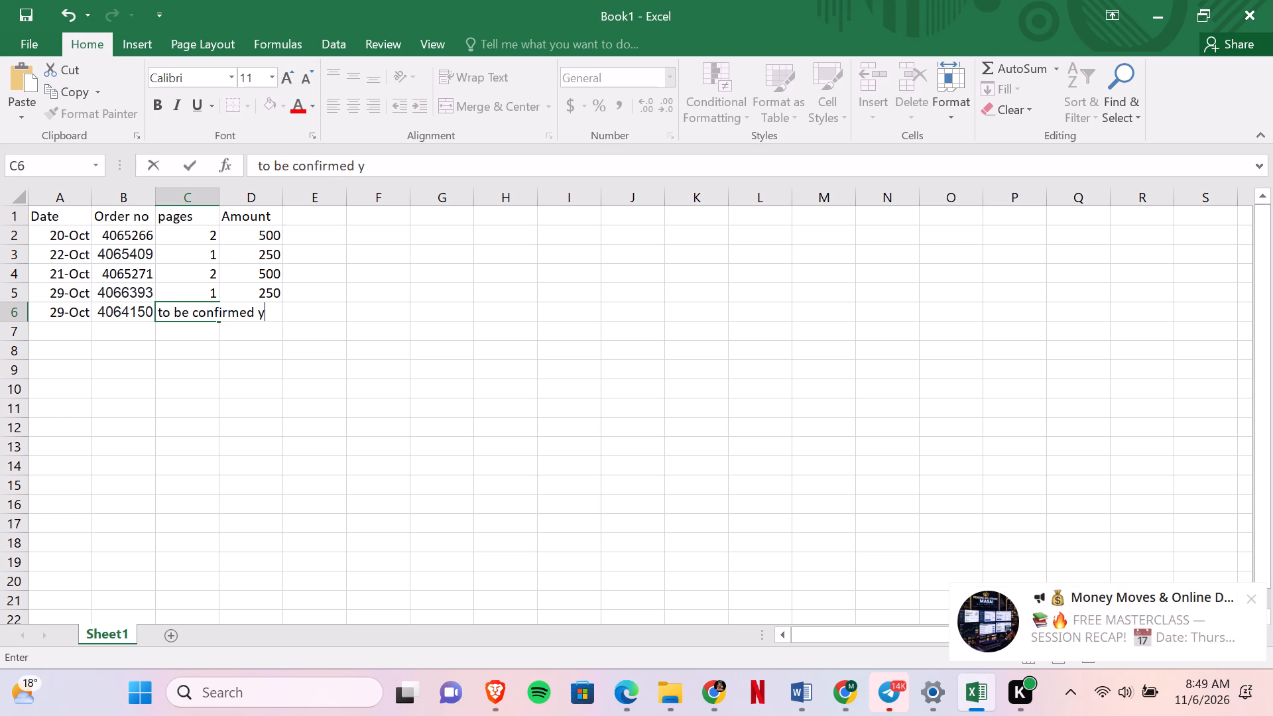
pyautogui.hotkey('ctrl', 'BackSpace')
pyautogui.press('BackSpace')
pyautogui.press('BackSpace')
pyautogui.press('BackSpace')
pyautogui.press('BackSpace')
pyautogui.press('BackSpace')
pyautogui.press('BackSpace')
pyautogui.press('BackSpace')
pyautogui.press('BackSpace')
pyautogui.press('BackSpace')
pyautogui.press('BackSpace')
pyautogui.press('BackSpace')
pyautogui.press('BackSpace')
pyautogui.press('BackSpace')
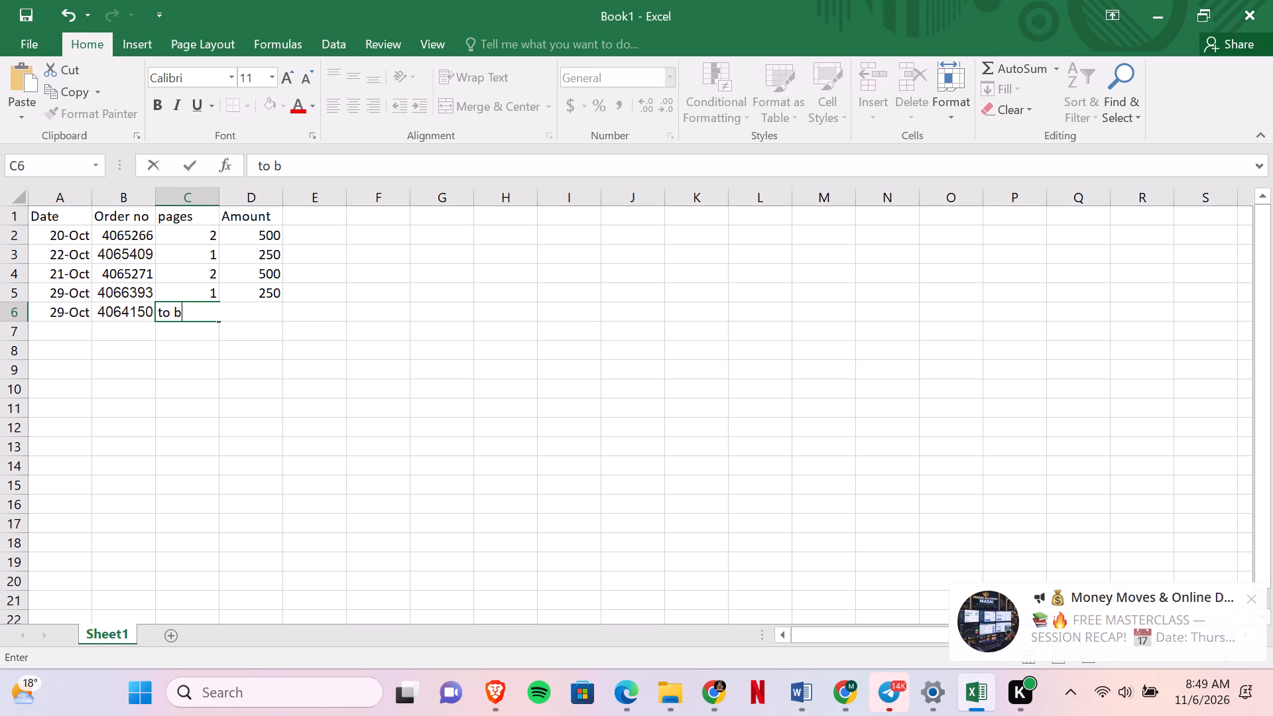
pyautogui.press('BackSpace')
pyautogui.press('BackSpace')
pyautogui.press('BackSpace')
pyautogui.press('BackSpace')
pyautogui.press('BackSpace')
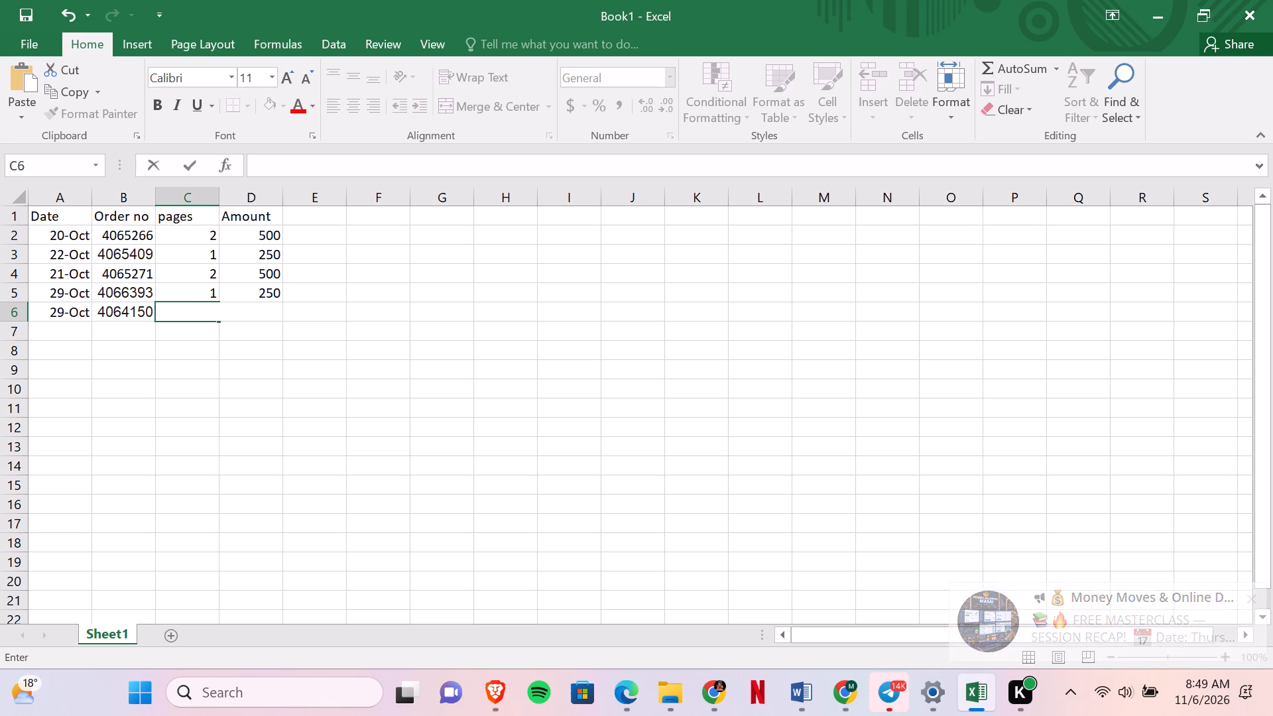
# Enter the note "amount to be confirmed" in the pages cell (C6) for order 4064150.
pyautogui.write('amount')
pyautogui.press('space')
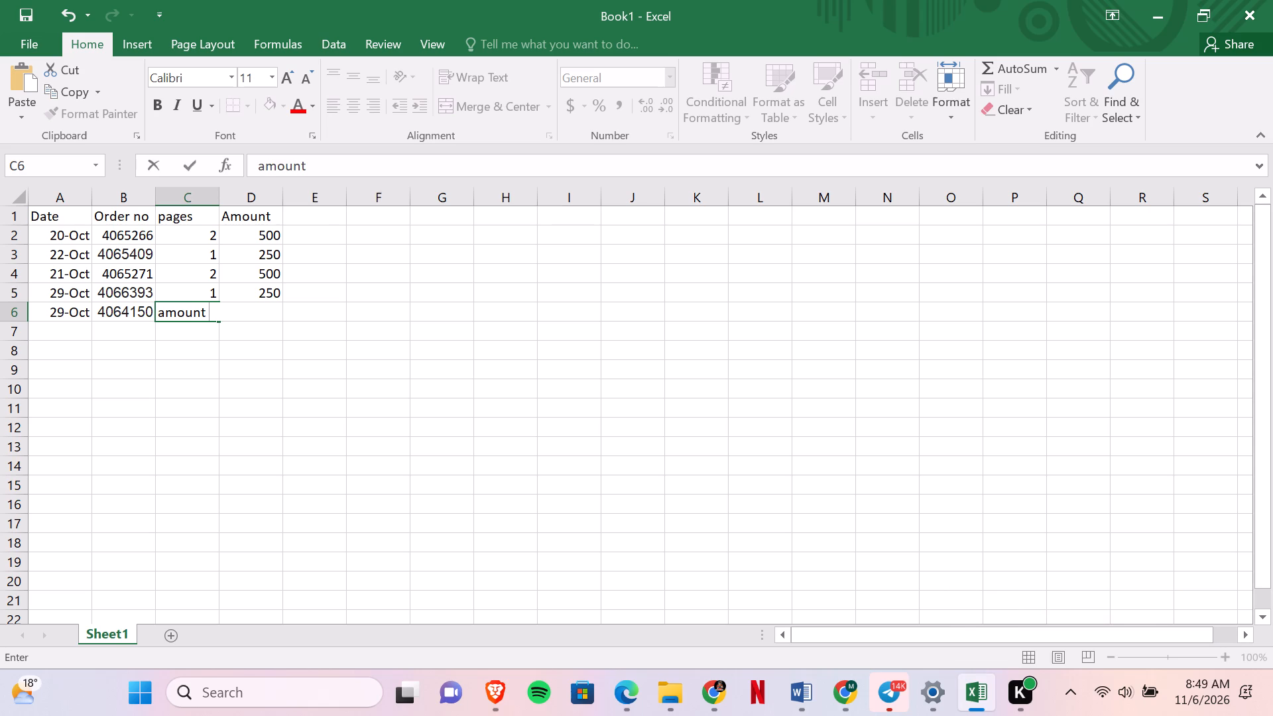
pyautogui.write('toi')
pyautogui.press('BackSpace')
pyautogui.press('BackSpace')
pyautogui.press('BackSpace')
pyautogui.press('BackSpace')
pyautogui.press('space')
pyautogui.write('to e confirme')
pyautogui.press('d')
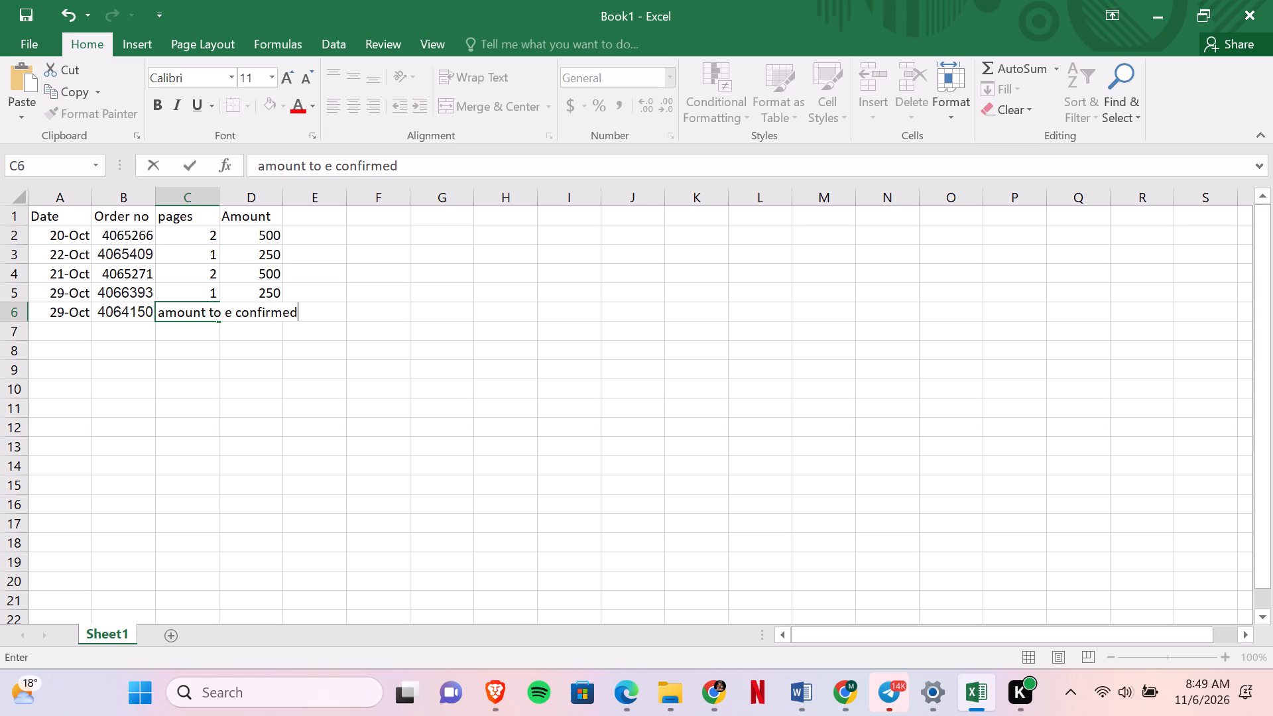
pyautogui.click(227, 311)
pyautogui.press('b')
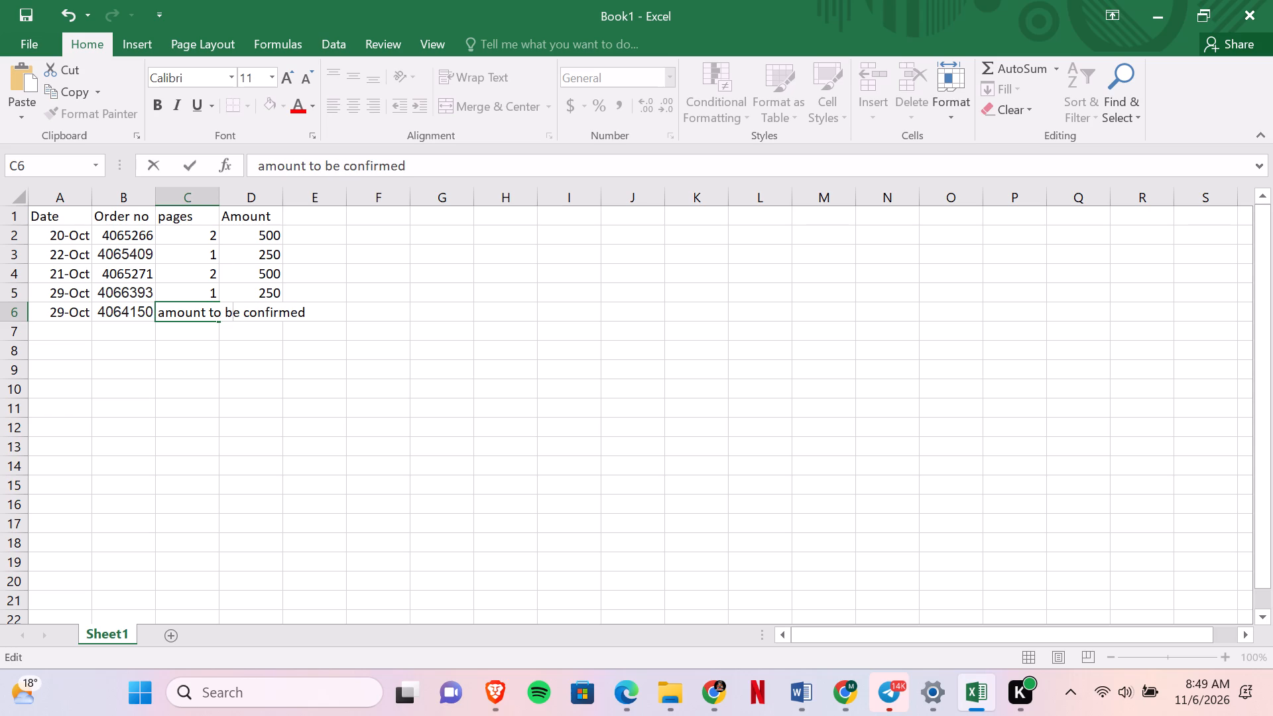
pyautogui.click(66, 324)
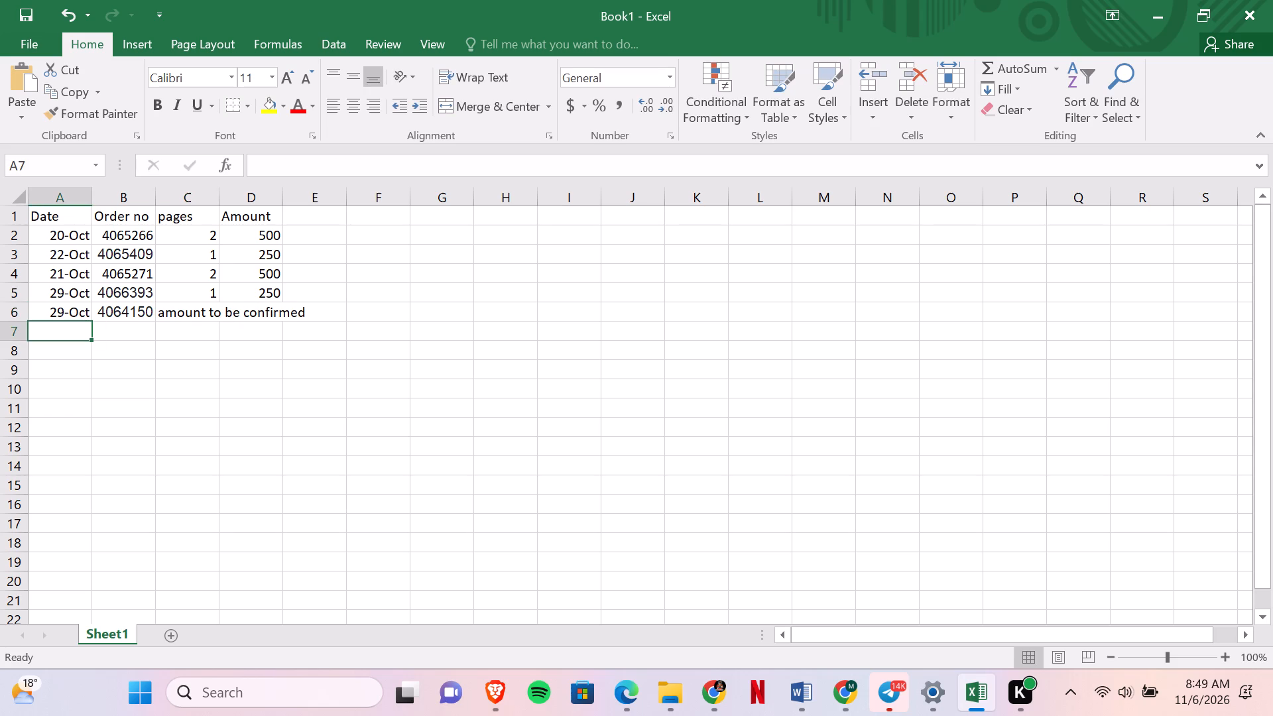
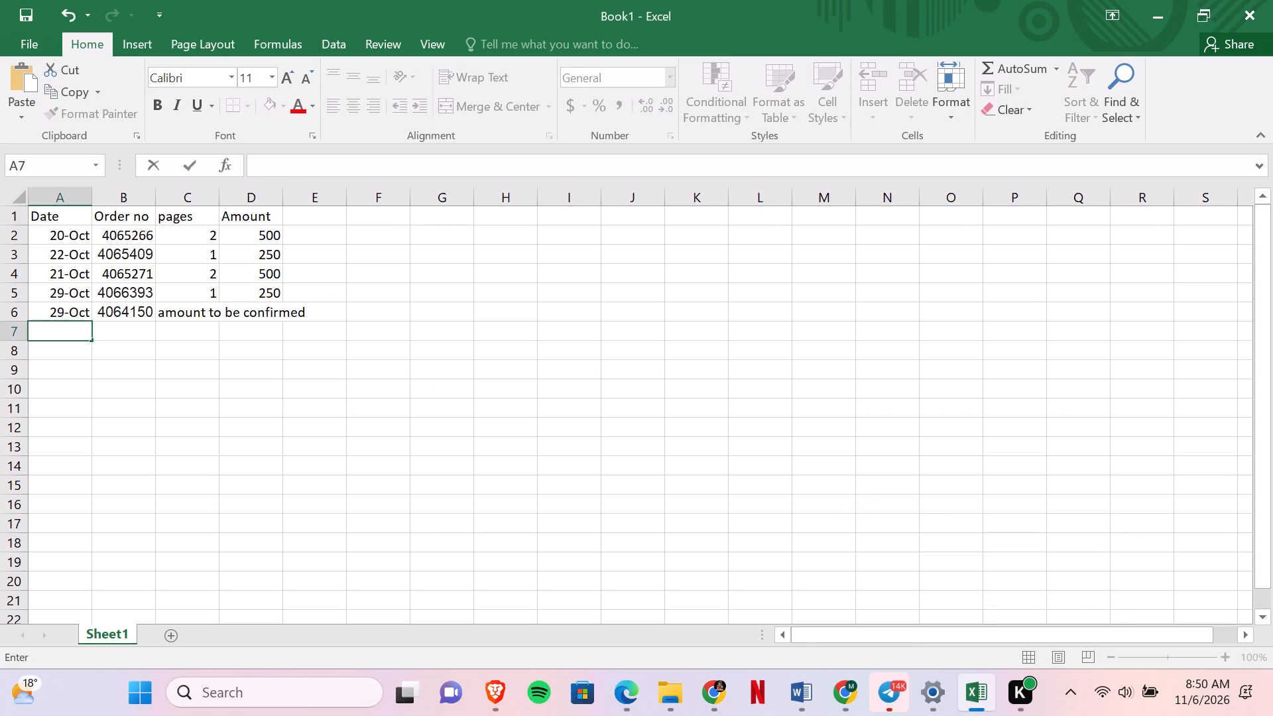
pyautogui.write('10-1')
pyautogui.press('Delete')
pyautogui.press('BackSpace')
pyautogui.write('30')
pyautogui.press('Right')
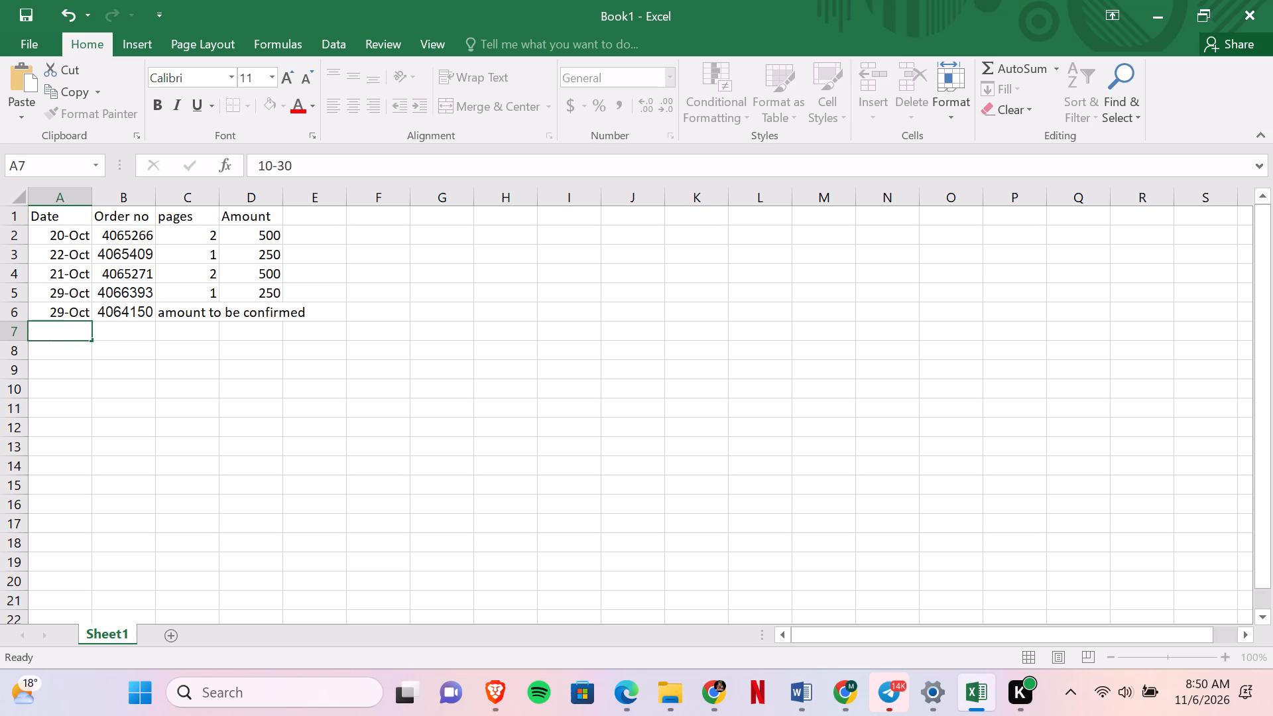
pyautogui.hotkey('ctrl', 'v')
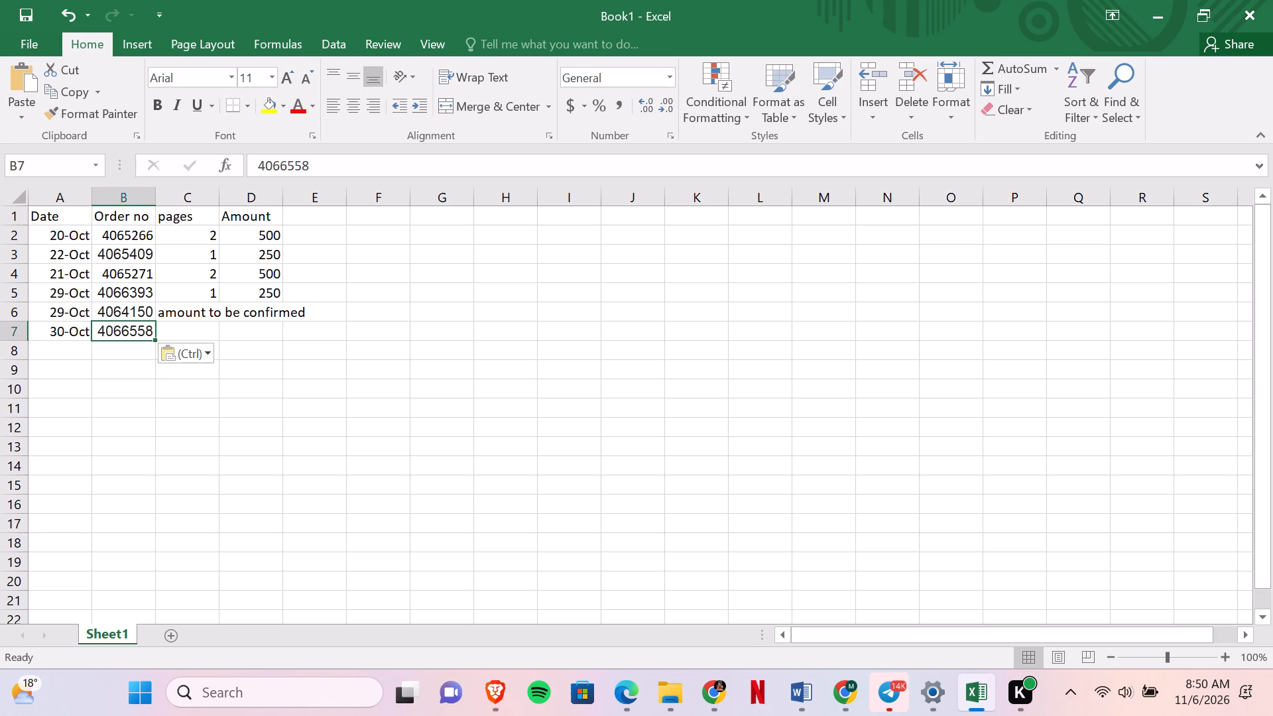
pyautogui.click(186, 324)
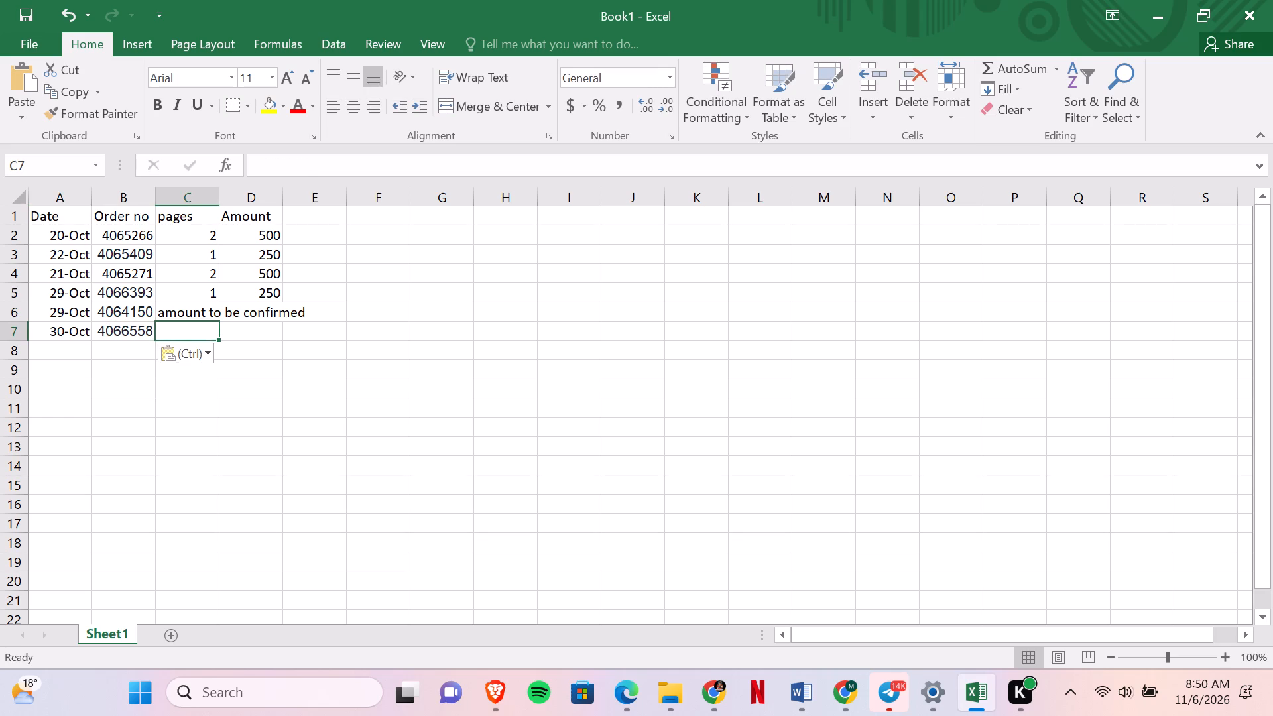
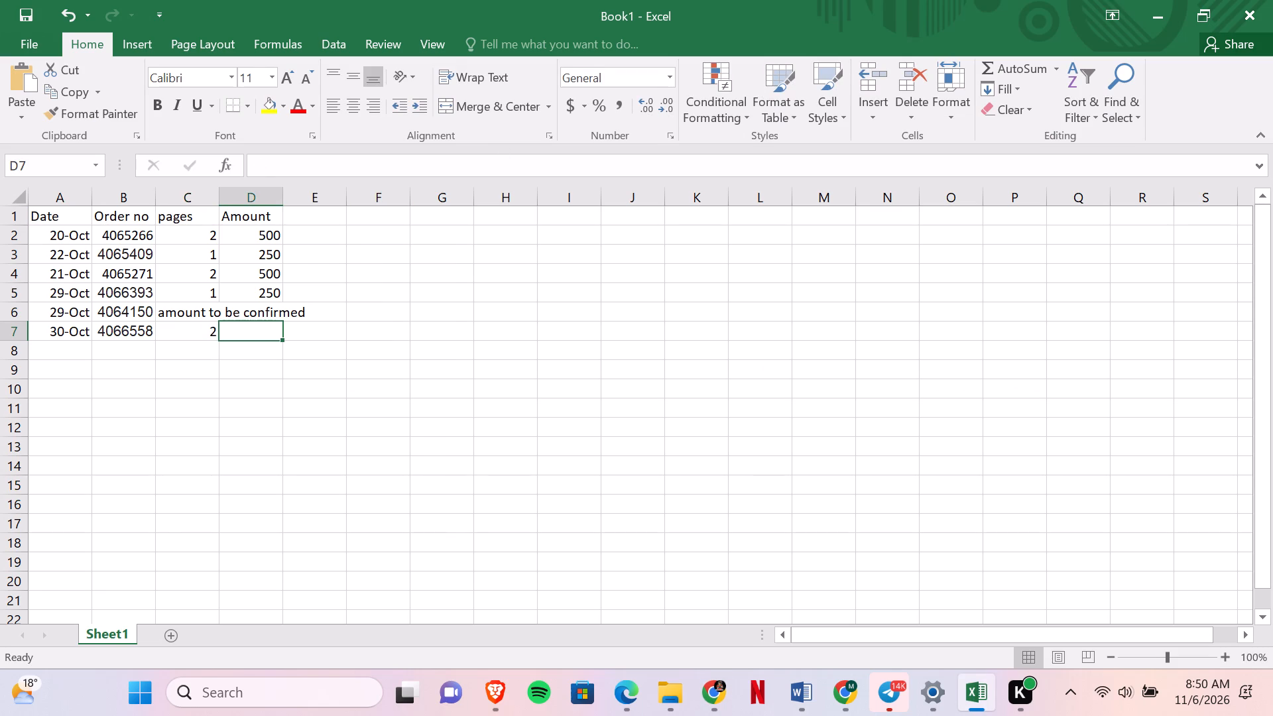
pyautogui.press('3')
pyautogui.press('BackSpace')
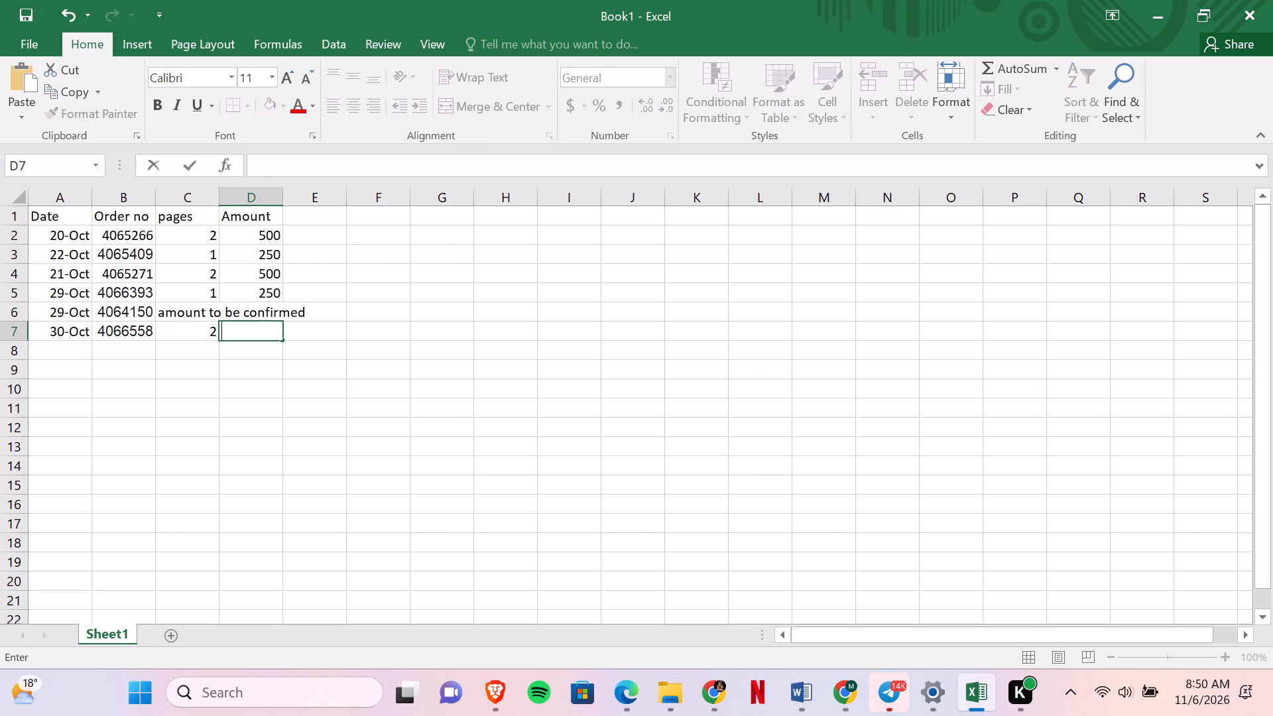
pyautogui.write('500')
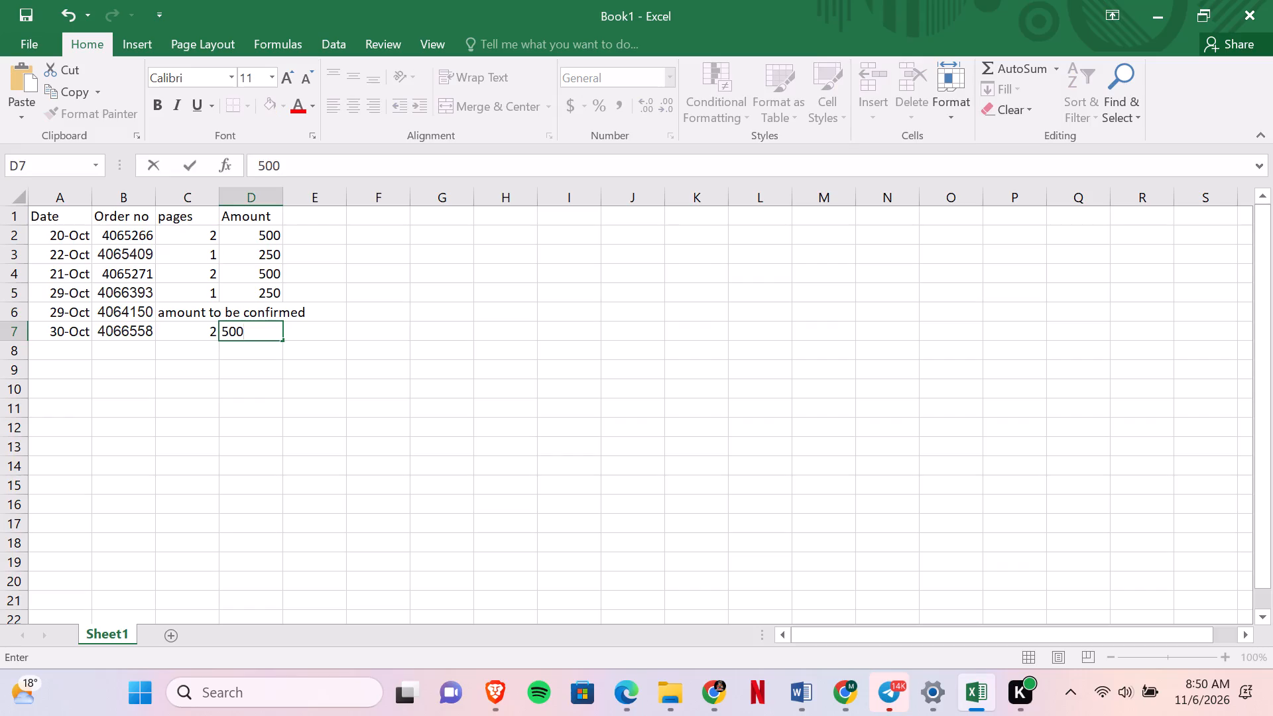
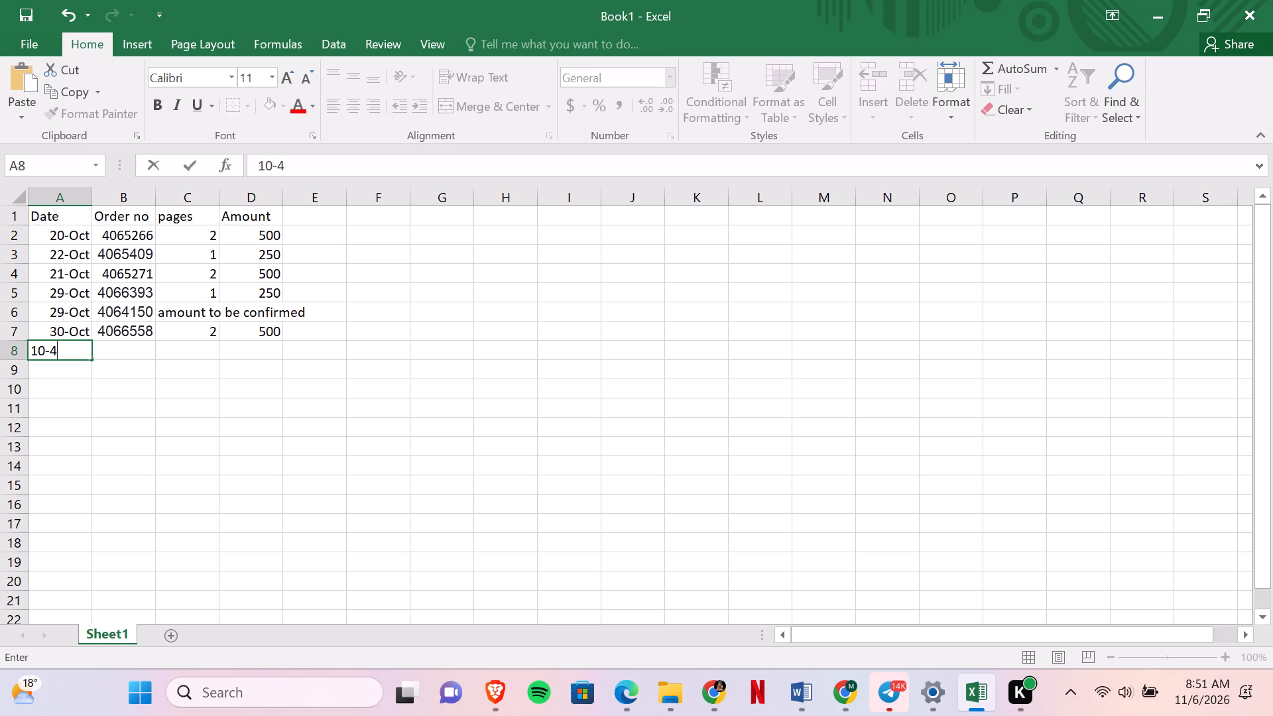
pyautogui.press('BackSpace')
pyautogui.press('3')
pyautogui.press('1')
pyautogui.press('Right')
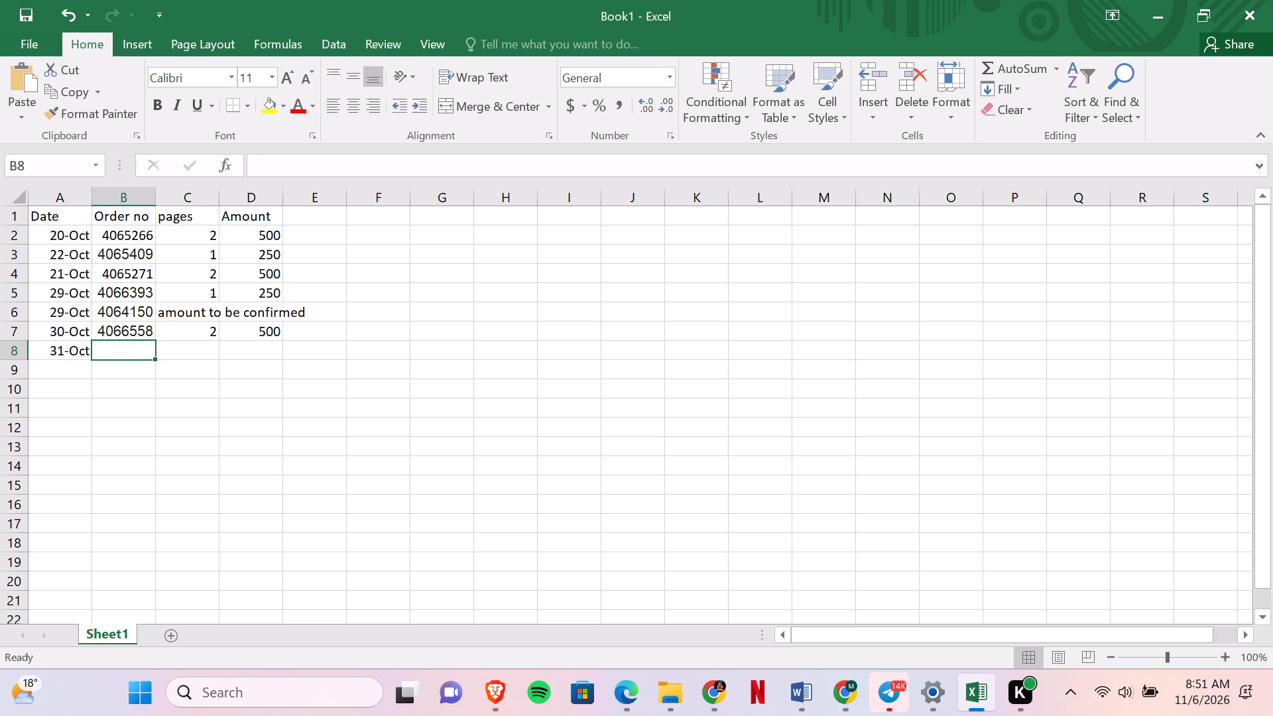
pyautogui.hotkey('ctrl', 'v')
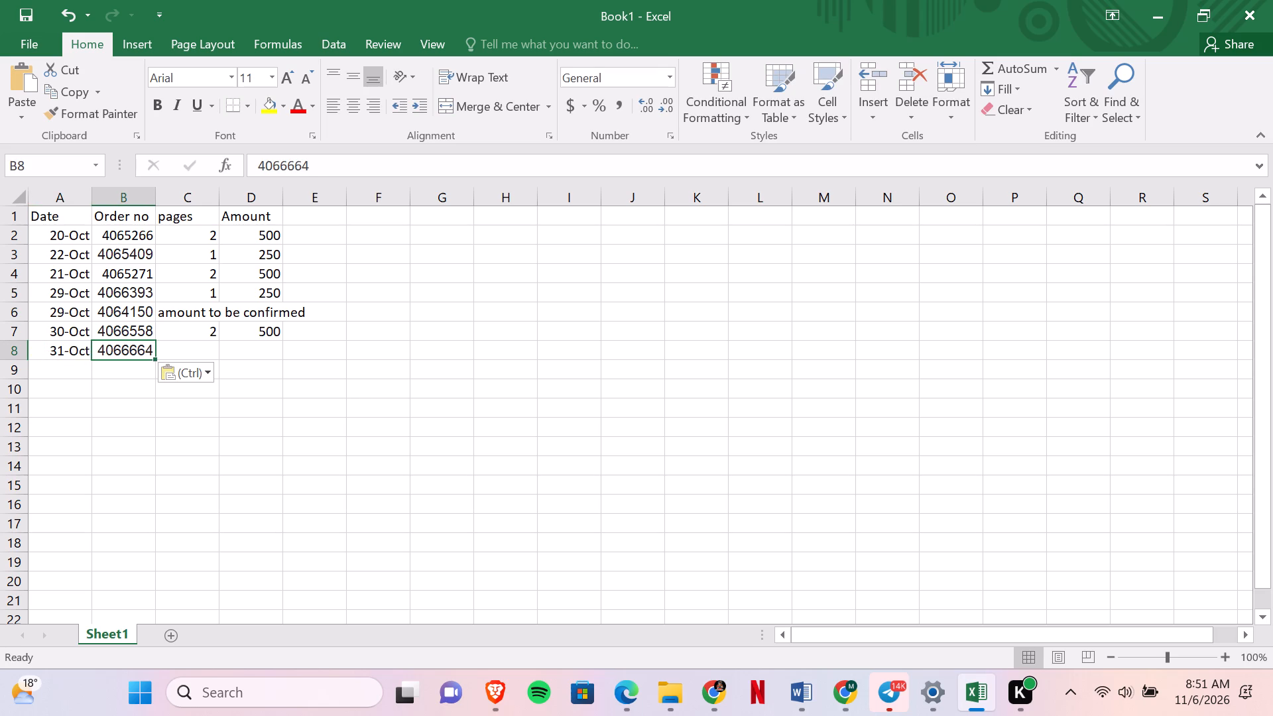
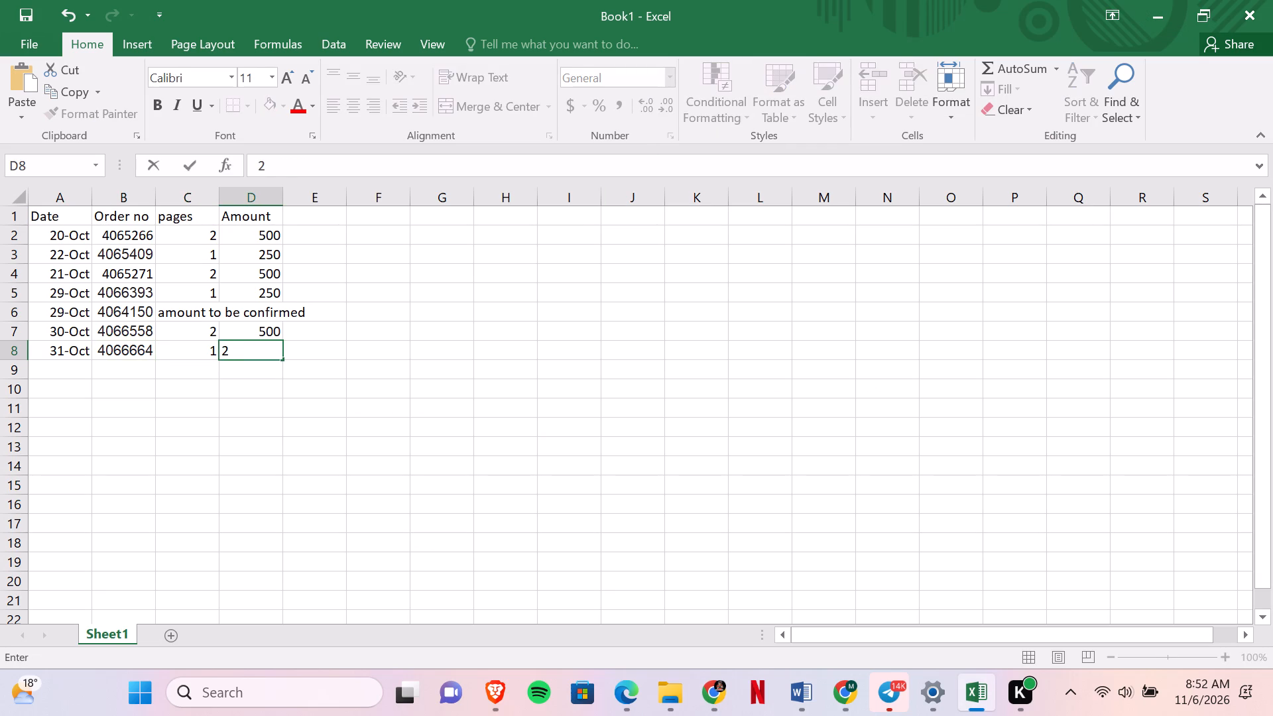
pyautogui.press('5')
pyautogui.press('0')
pyautogui.click(64, 381)
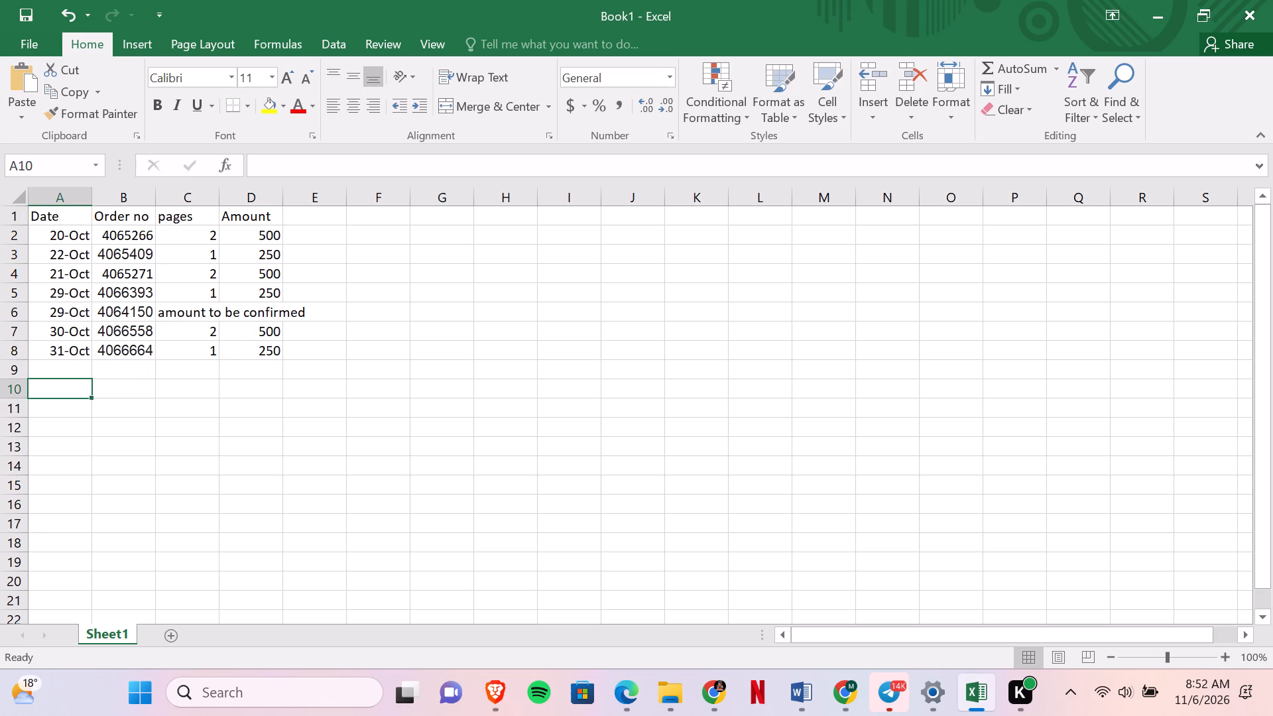
pyautogui.click(69, 379)
pyautogui.click(71, 369)
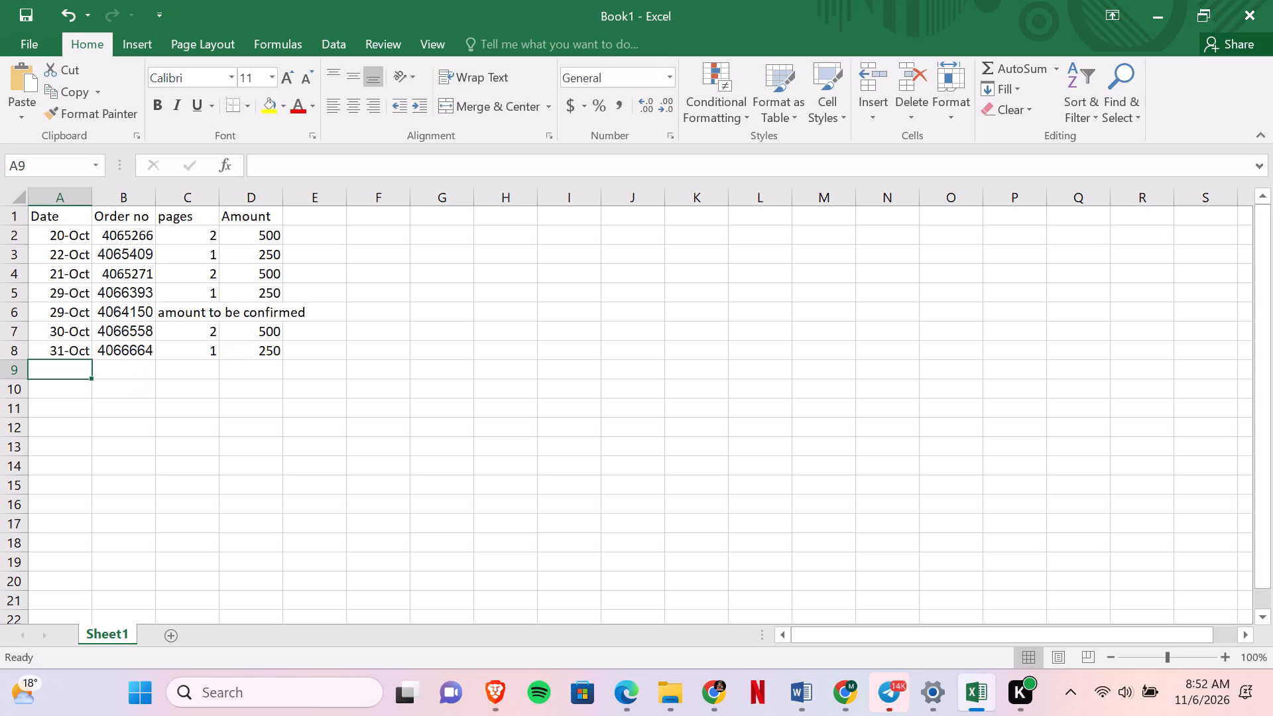
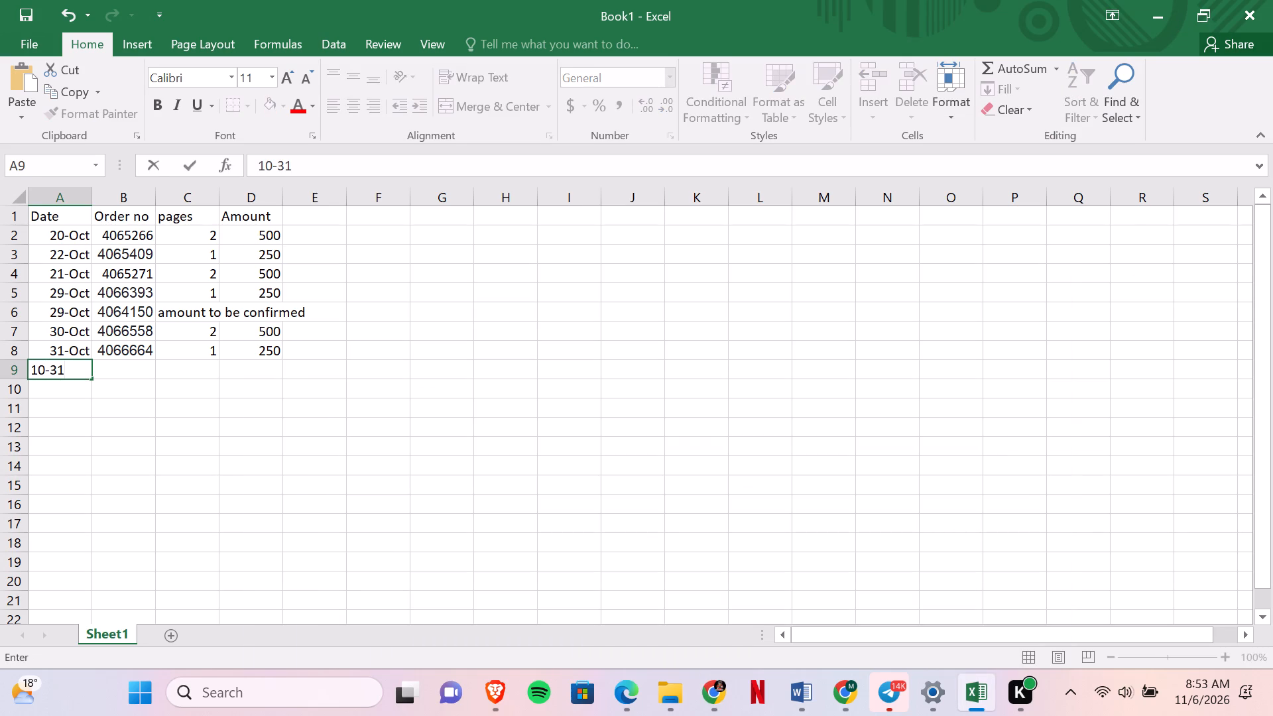
pyautogui.press('Right')
pyautogui.hotkey('ctrl', 'v')
pyautogui.scroll(1, 279, 261)
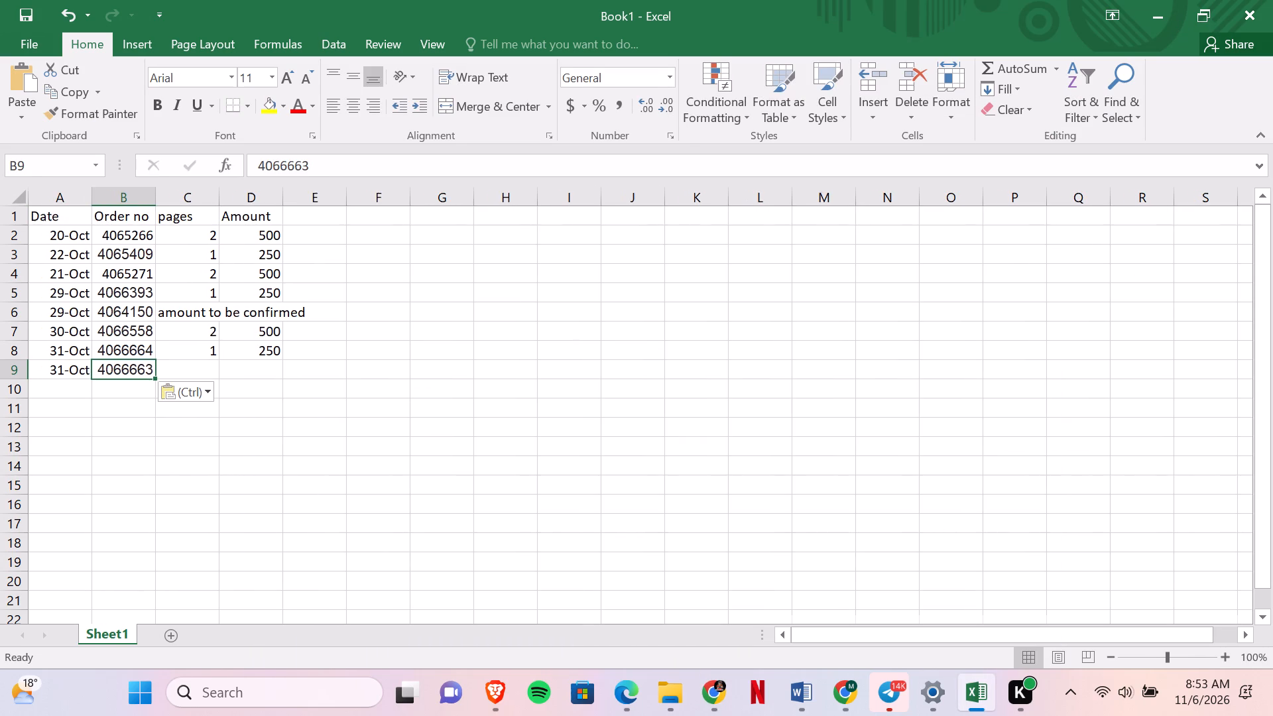
pyautogui.click(208, 369)
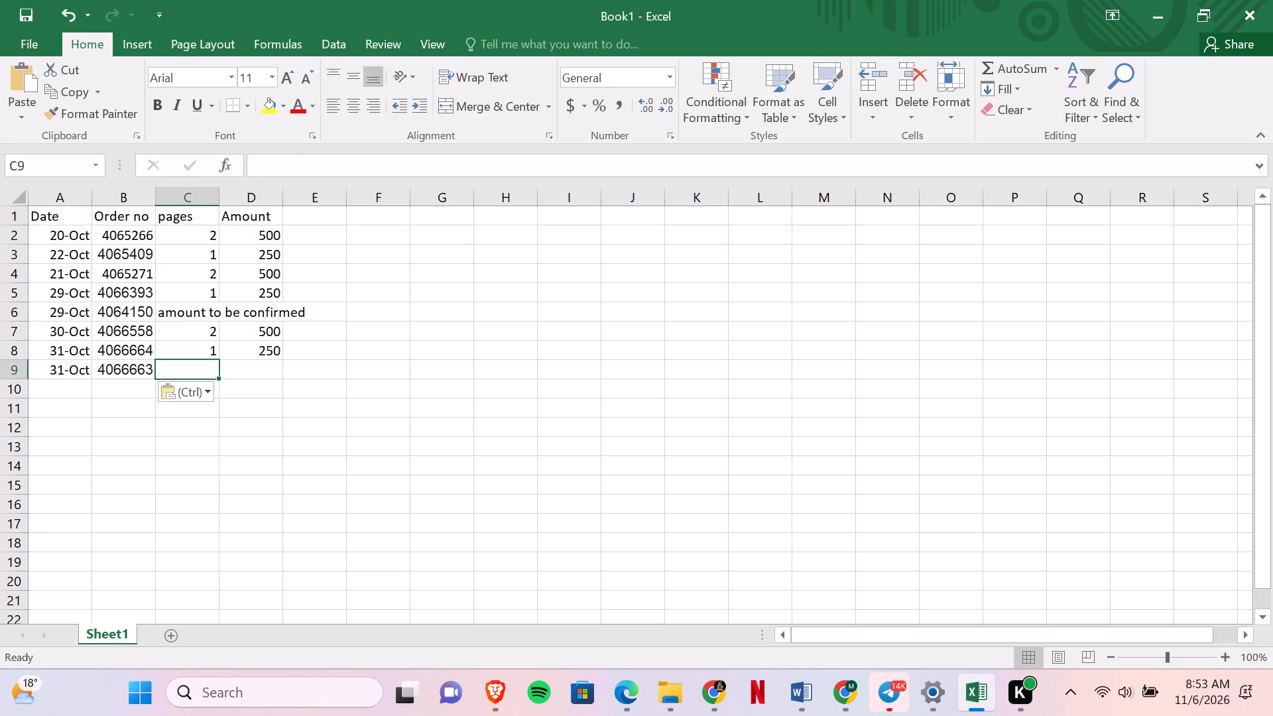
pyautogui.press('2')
pyautogui.press('Right')
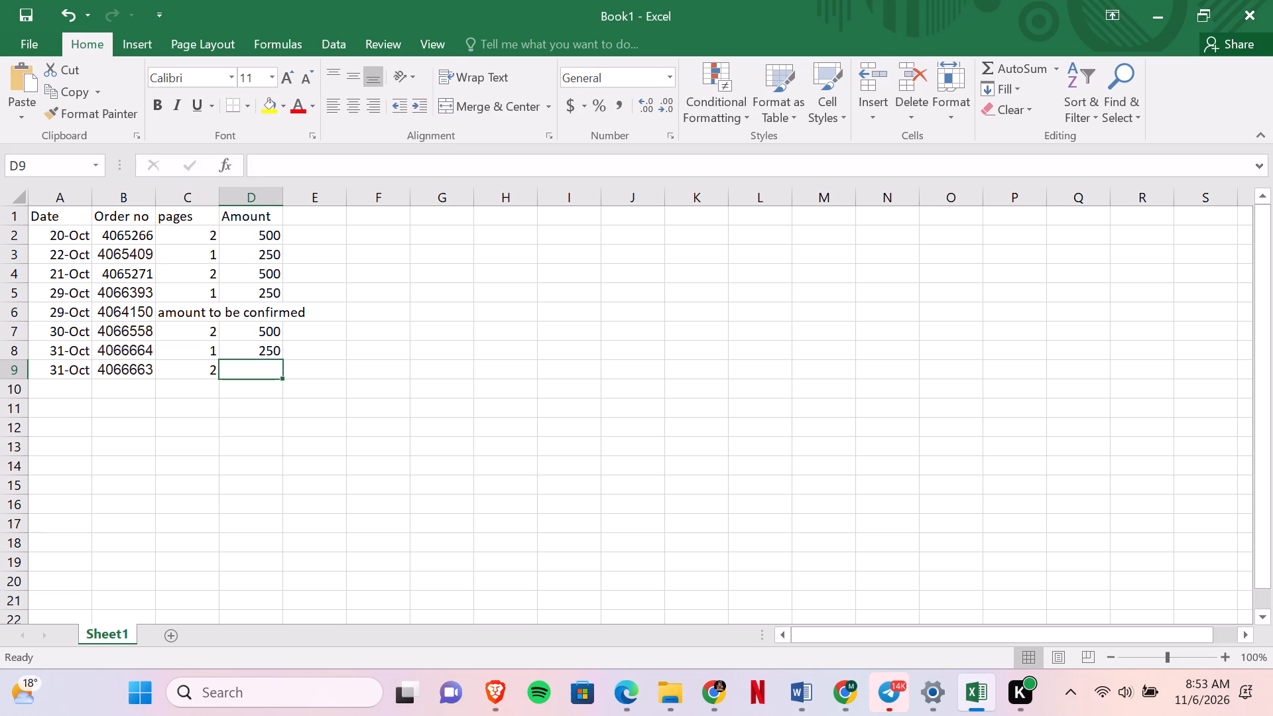
pyautogui.press('5')
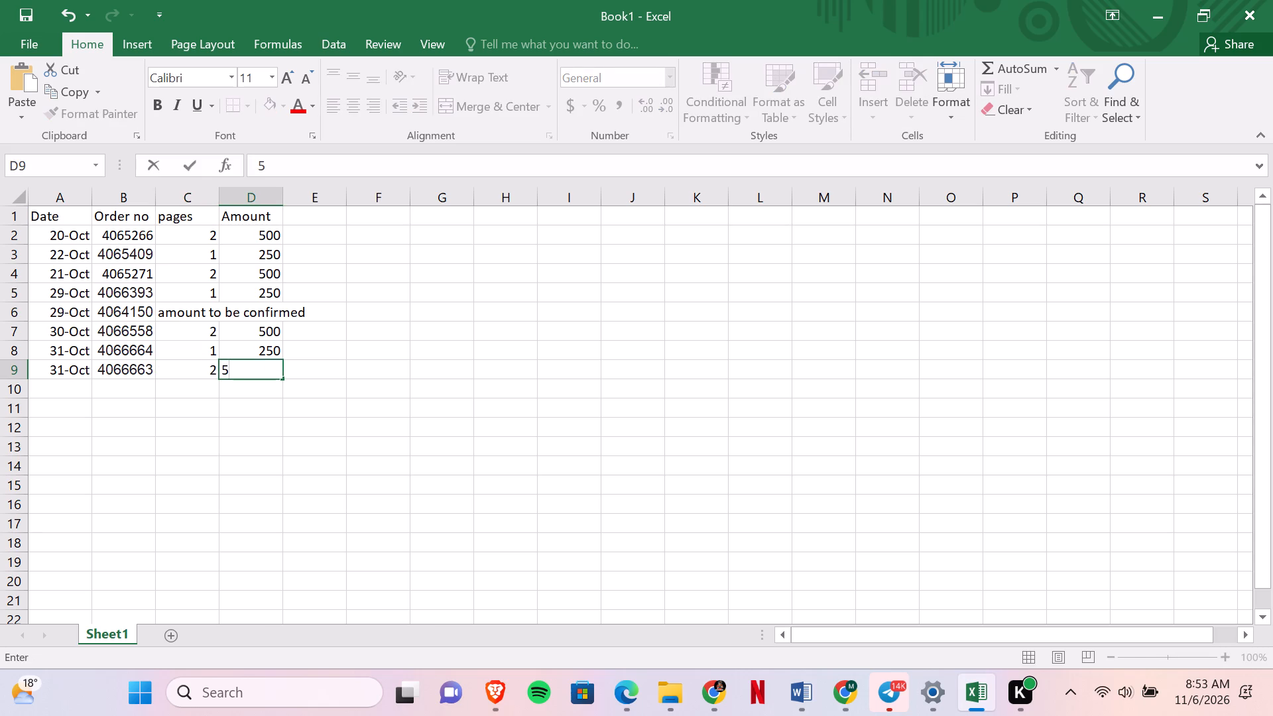
pyautogui.write('00')
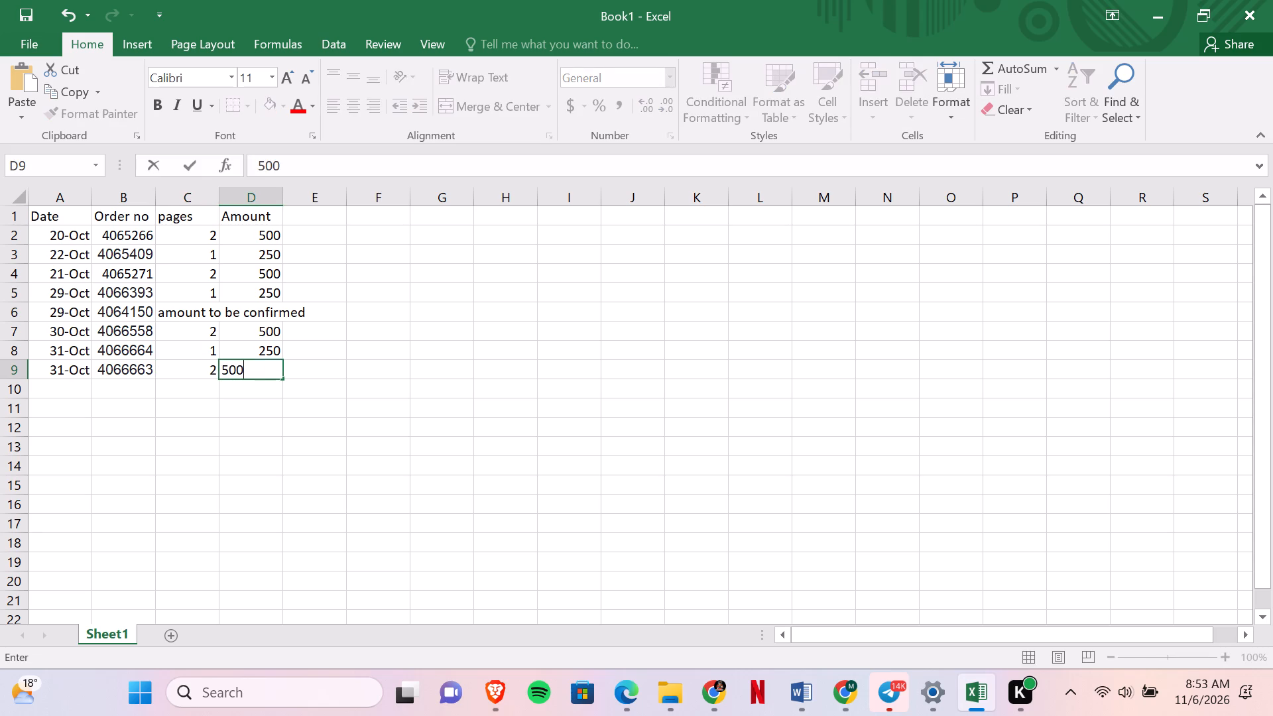
pyautogui.click(252, 407)
pyautogui.click(253, 396)
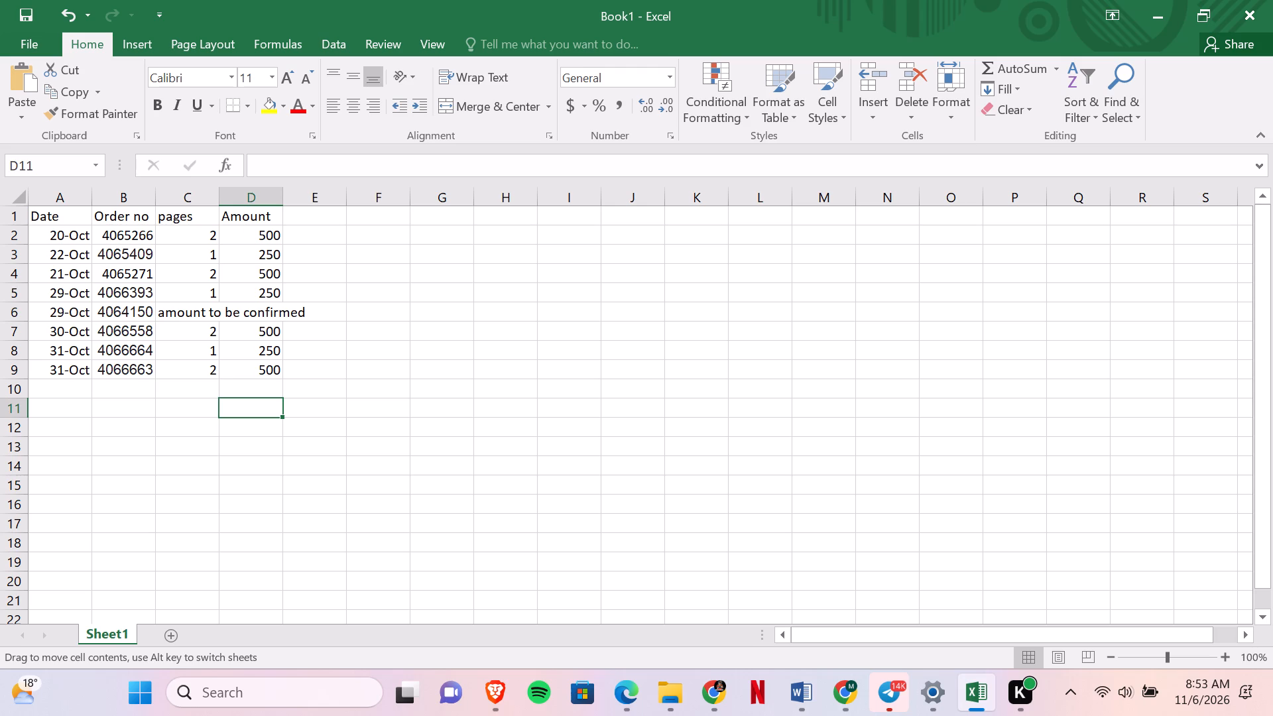
# Sum the Amount column from D1 through D9 with AutoSum, placing the total in D10.
pyautogui.moveTo(222, 221); pyautogui.dragTo(244, 270)
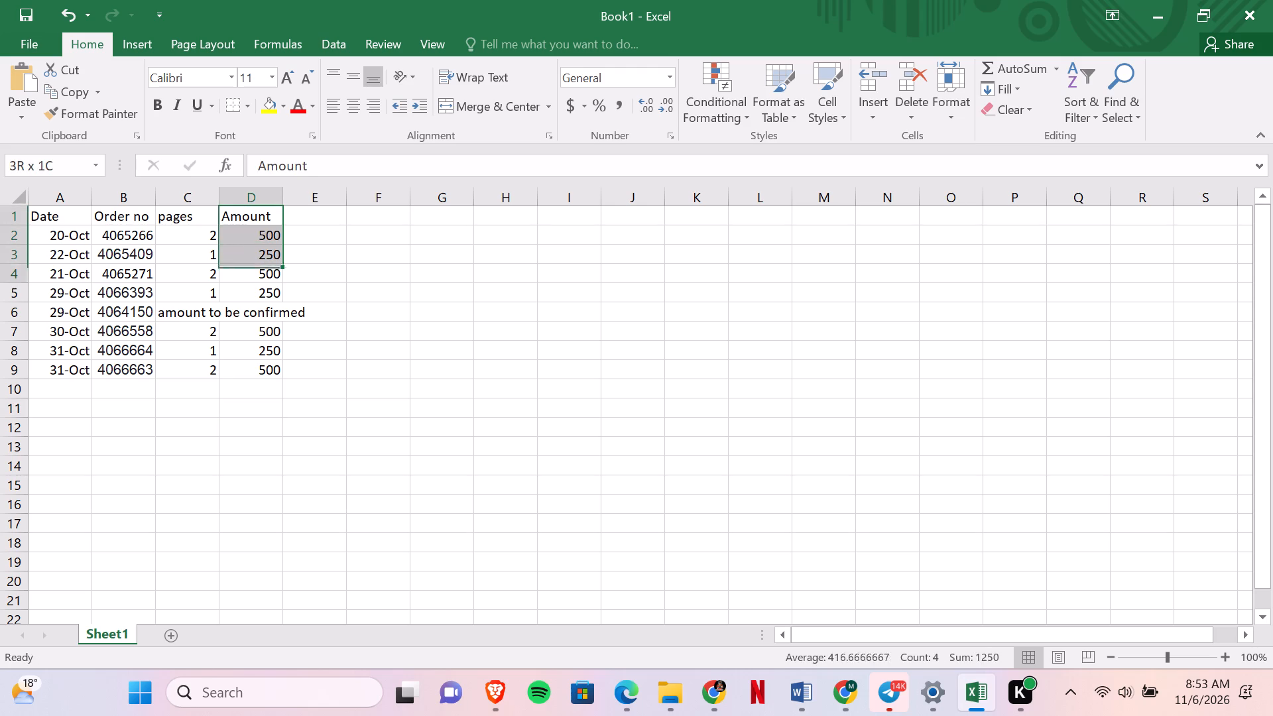
pyautogui.moveTo(244, 270); pyautogui.dragTo(268, 368)
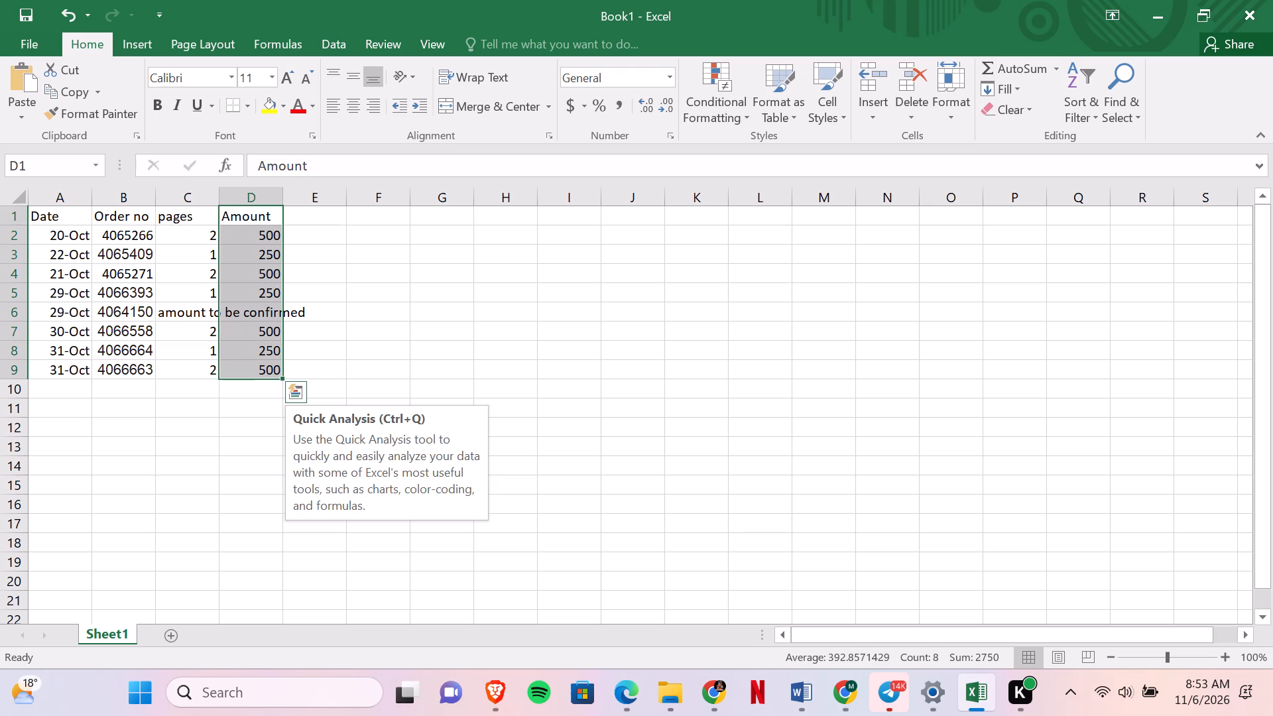
pyautogui.hotkey('alt', '=')
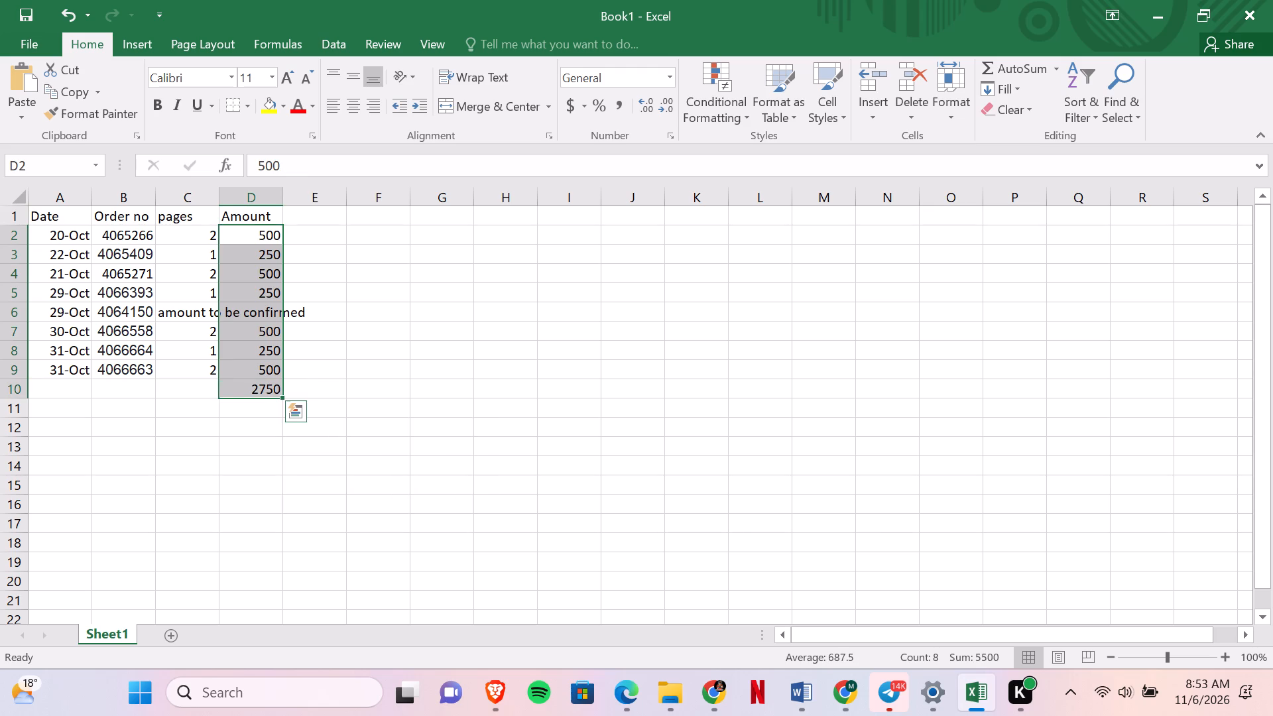
pyautogui.click(267, 419)
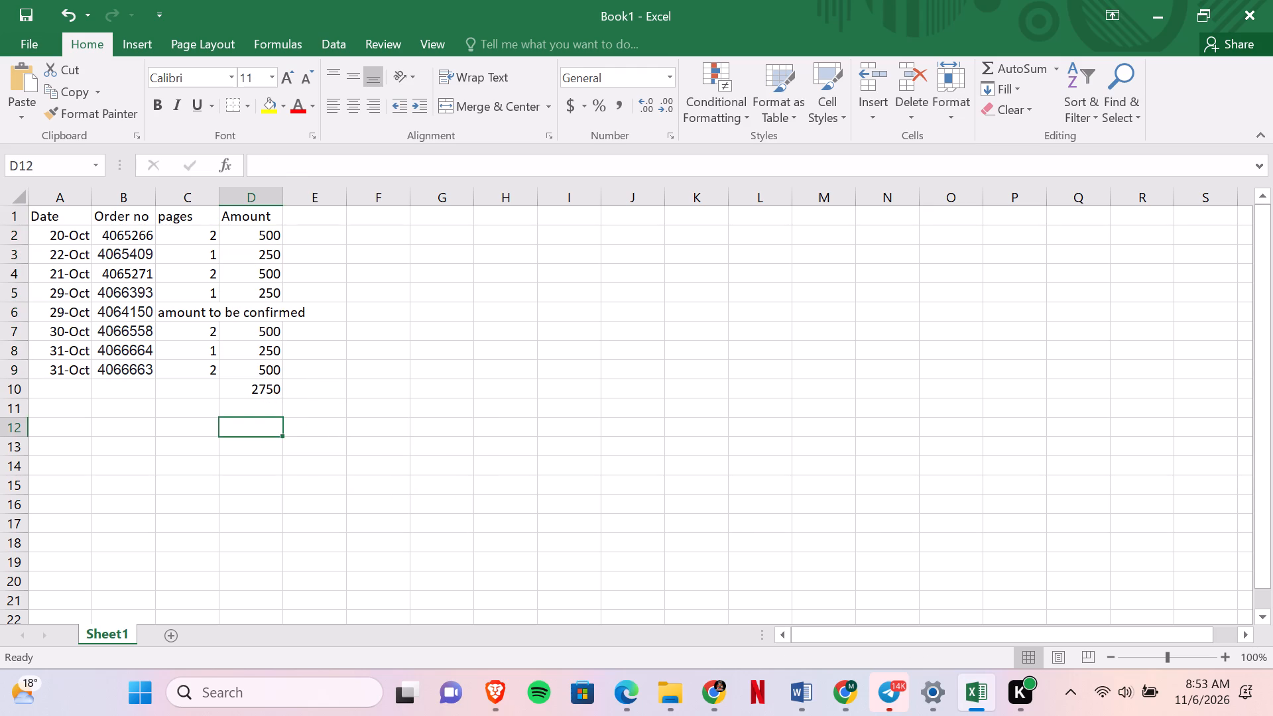
pyautogui.click(267, 400)
# Select cell C10, beside the summed amount.
pyautogui.click(206, 390)
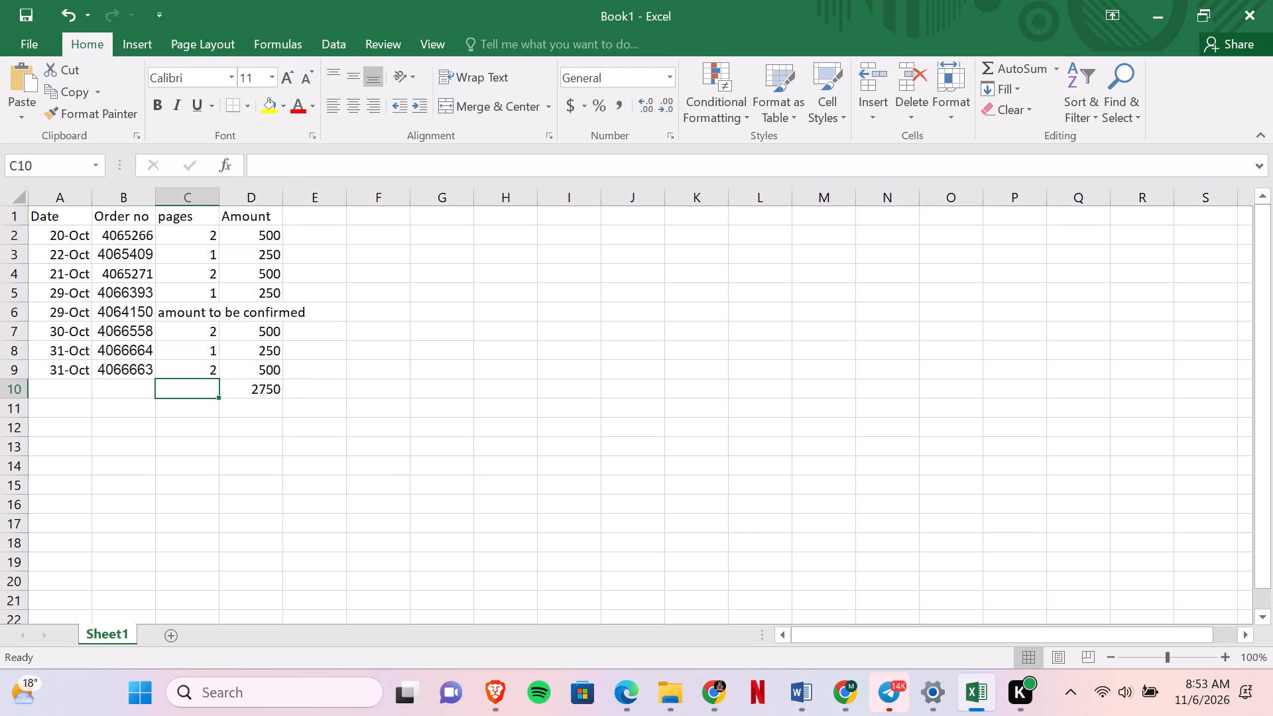